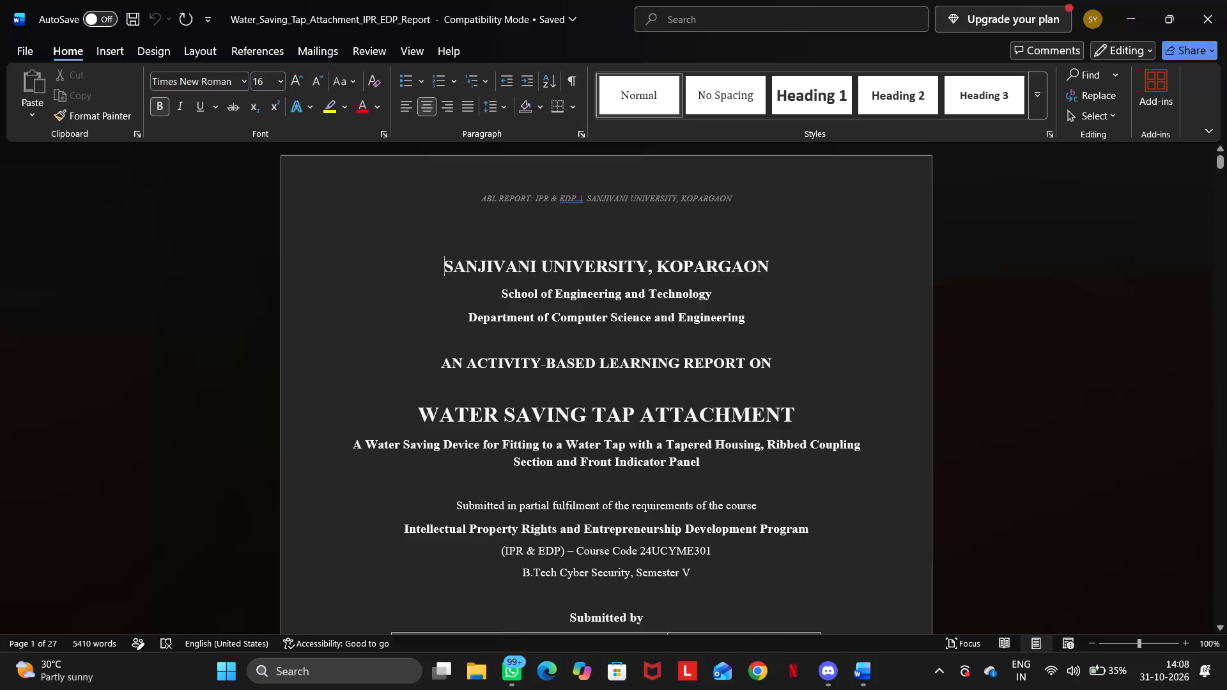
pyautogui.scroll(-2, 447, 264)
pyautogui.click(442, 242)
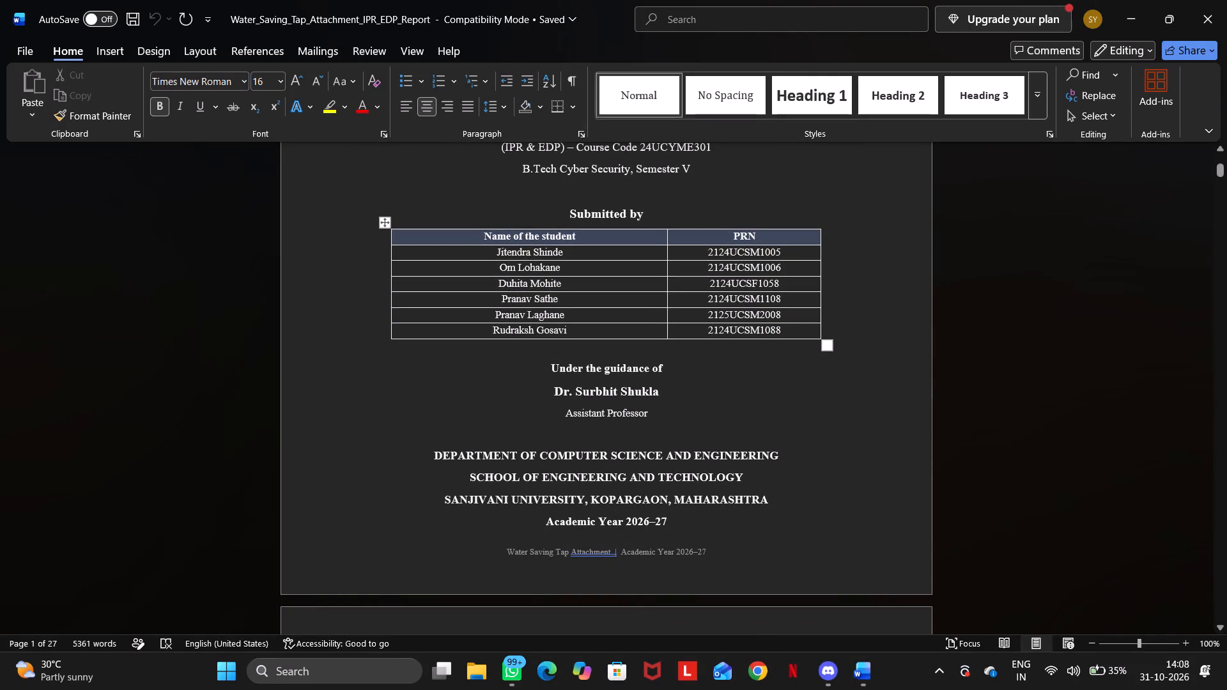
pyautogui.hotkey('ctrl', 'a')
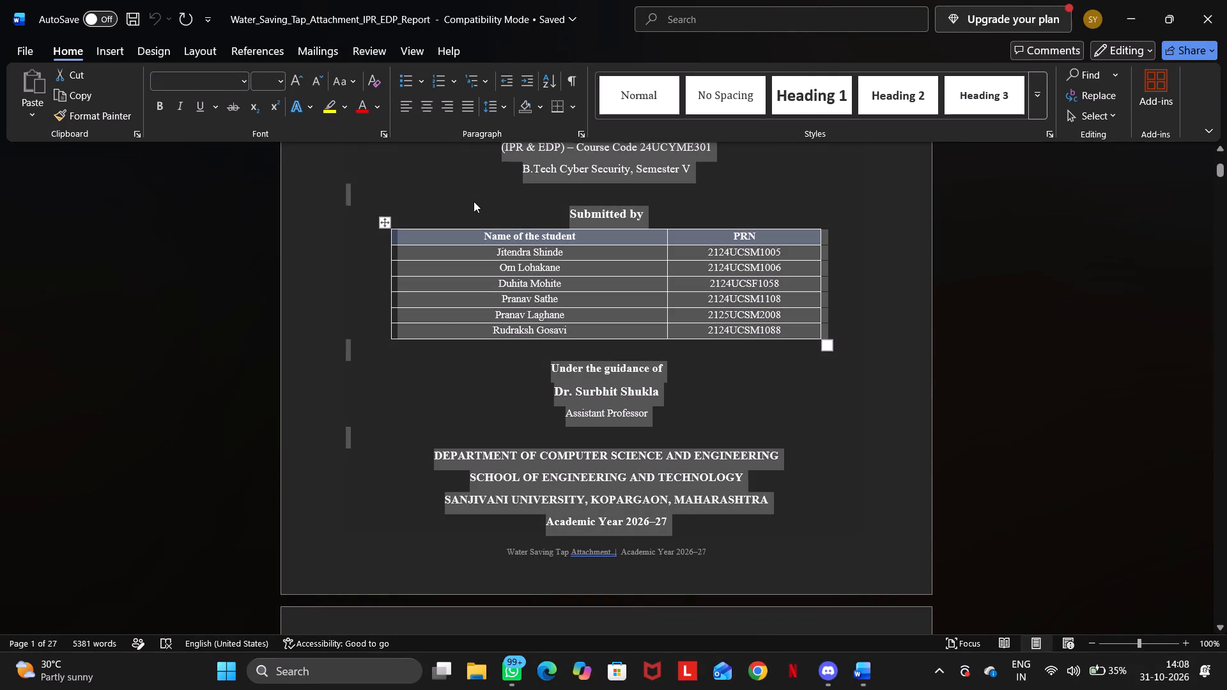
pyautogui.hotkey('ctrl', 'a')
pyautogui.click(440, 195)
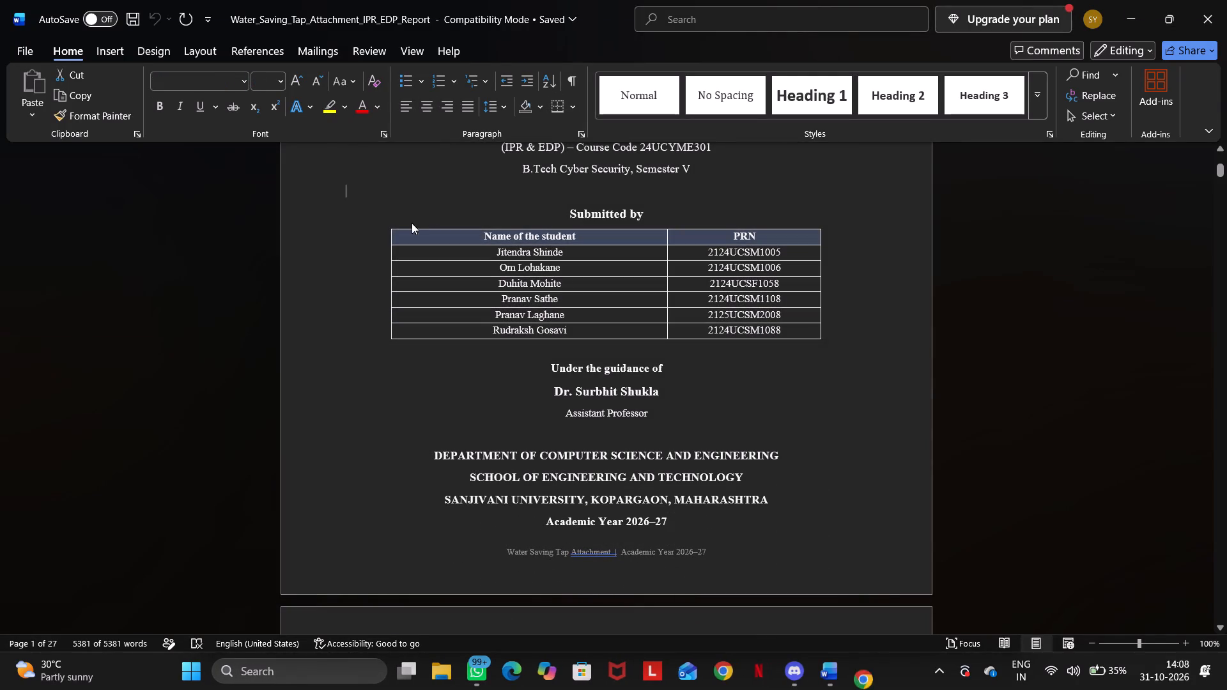
# Set the shading of the whole student name and PRN table on the title page to the white theme color.
pyautogui.moveTo(416, 241); pyautogui.dragTo(734, 328)
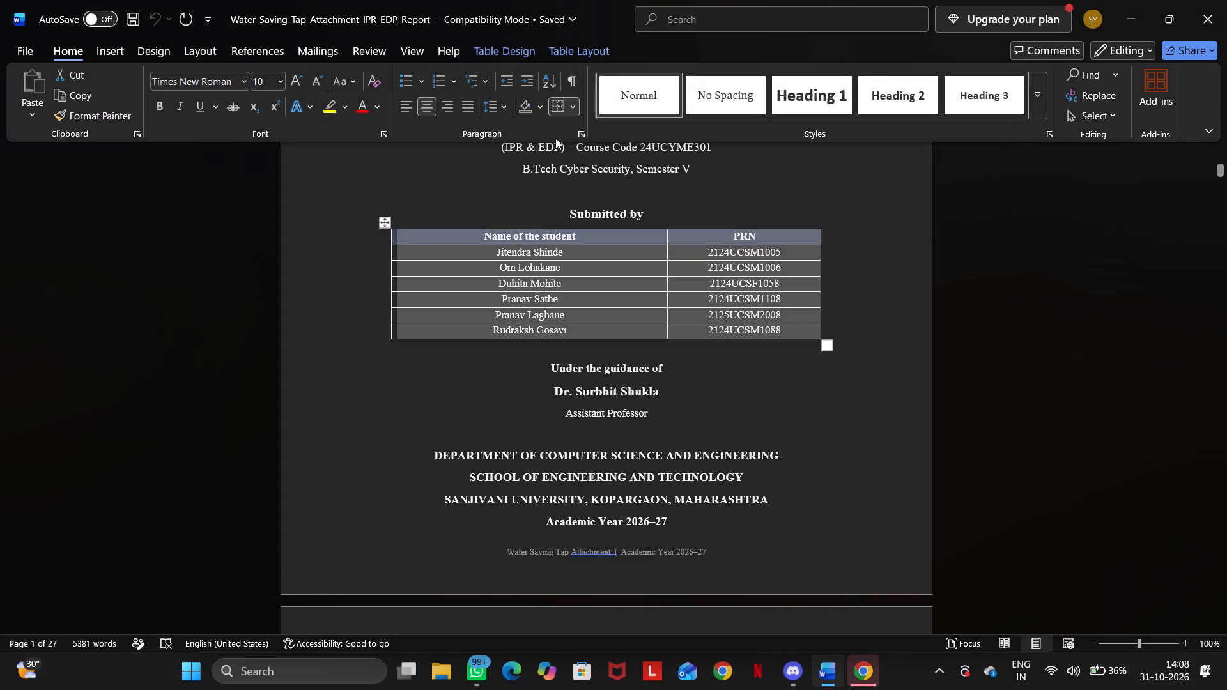
pyautogui.click(524, 110)
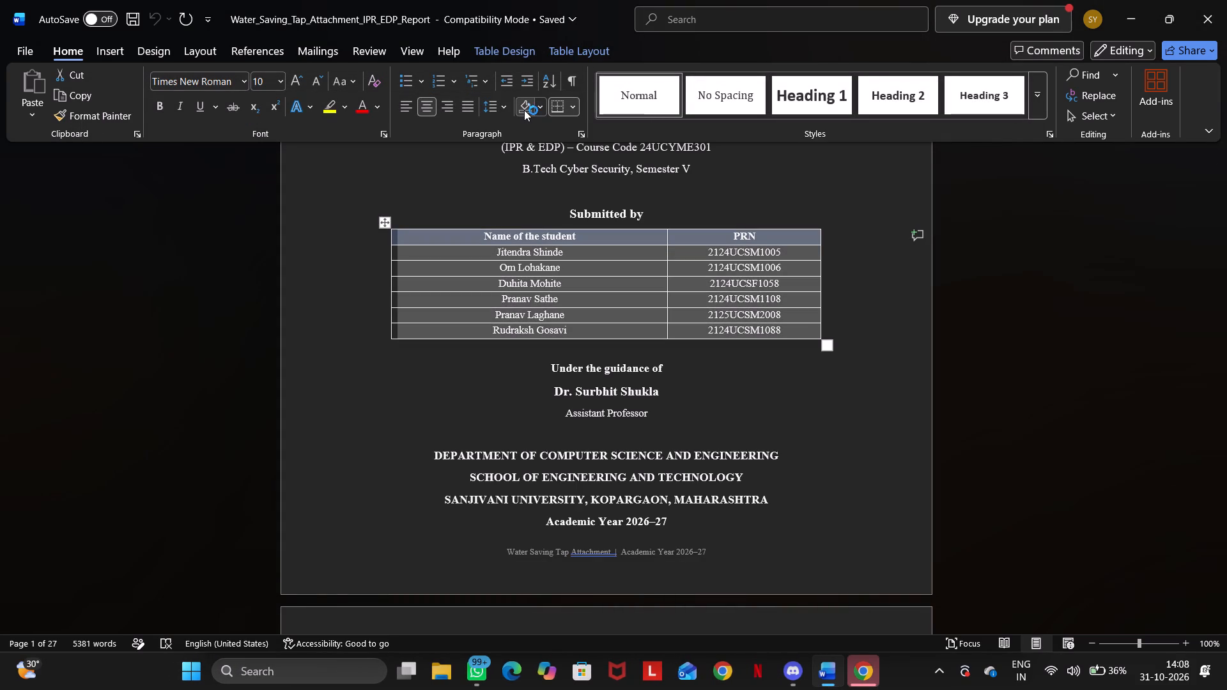
pyautogui.click(538, 106)
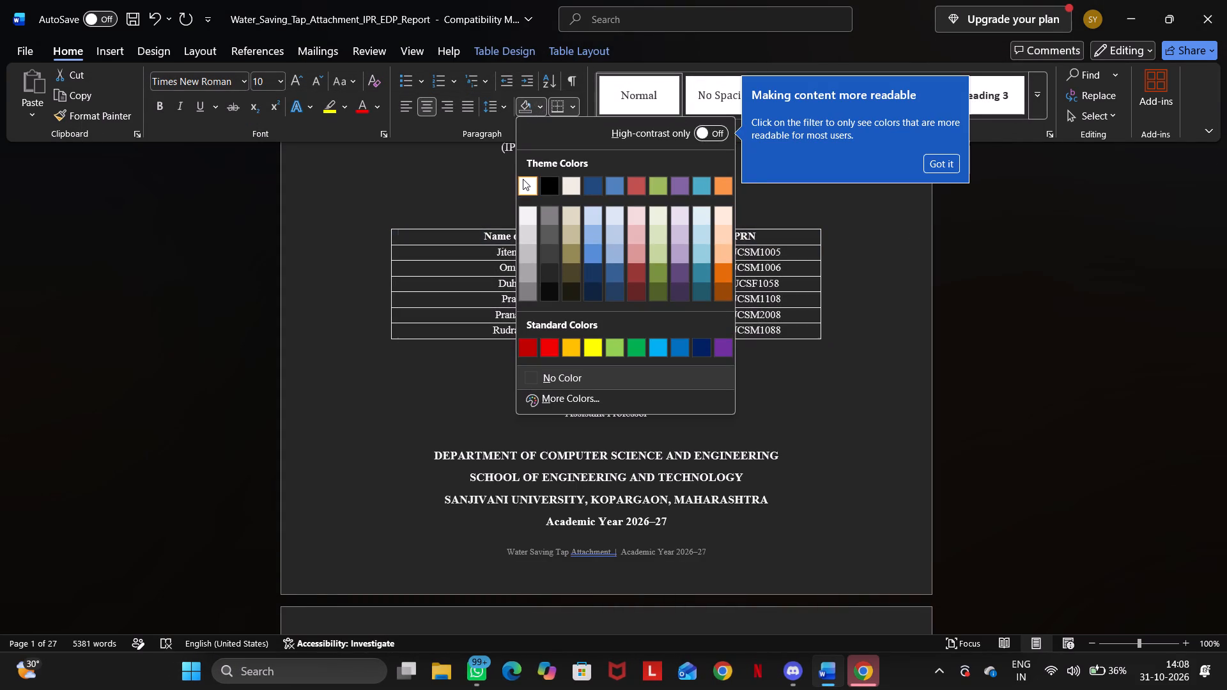
pyautogui.click(523, 179)
pyautogui.click(438, 356)
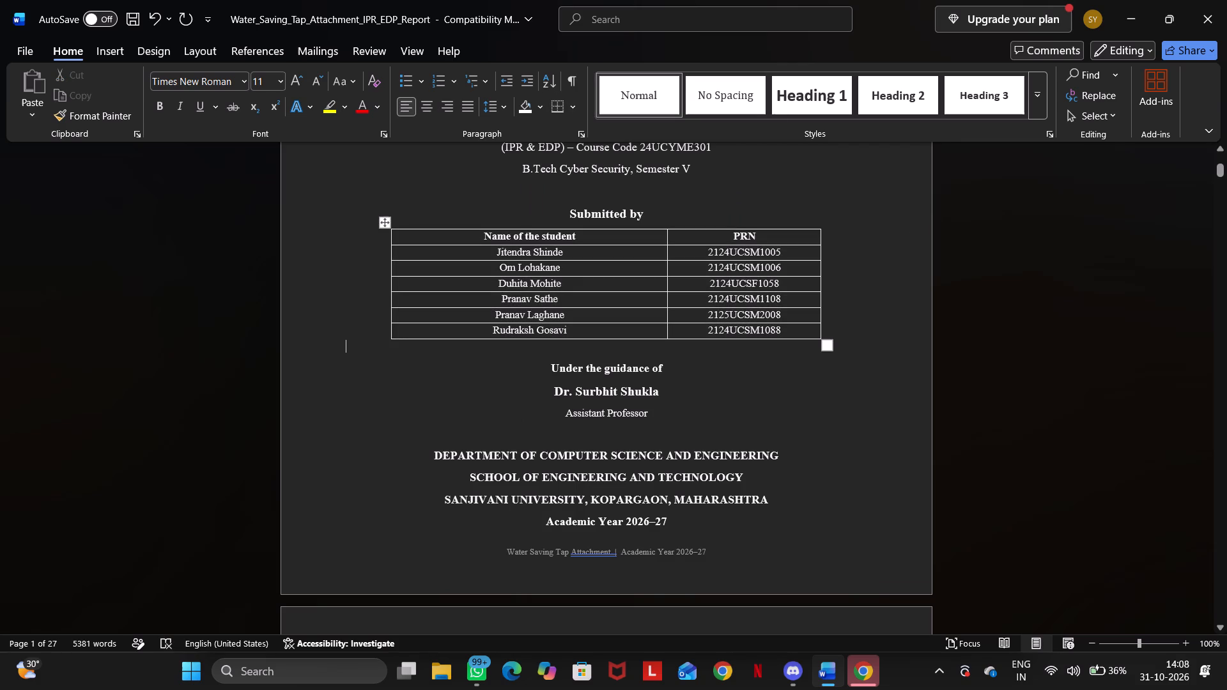
# Place the insertion point at the start of the CERTIFICATE heading on page 2.
pyautogui.scroll(-6, 619, 465)
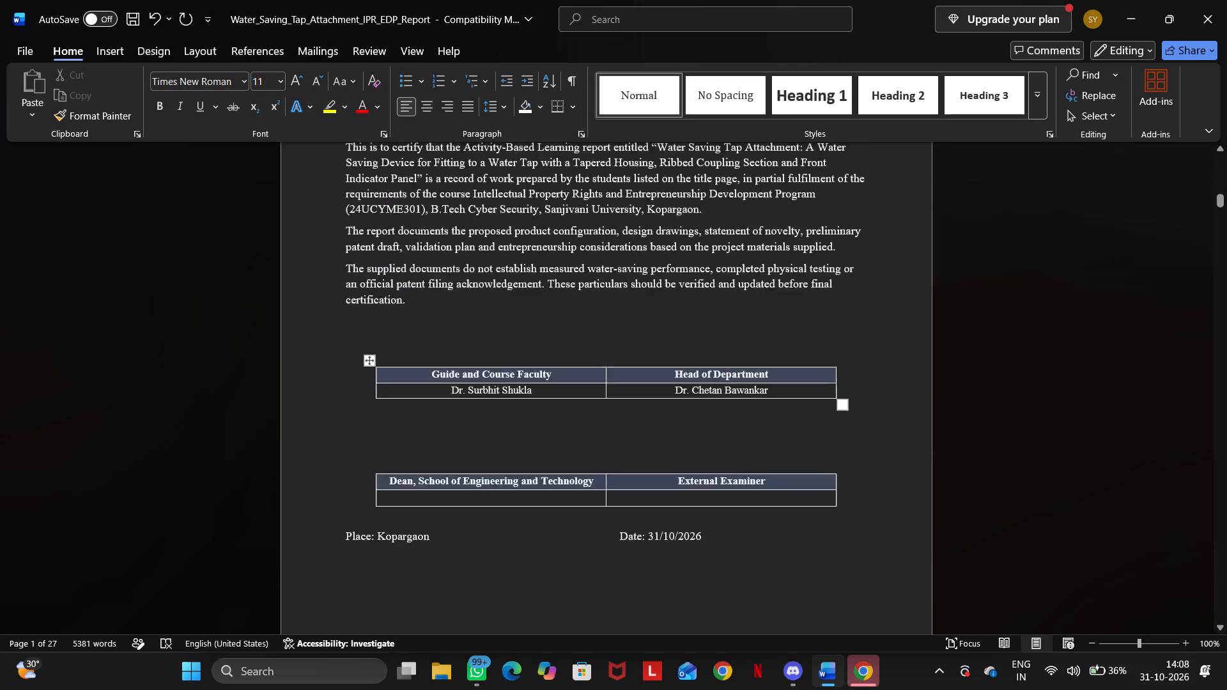
pyautogui.scroll(-1, 619, 465)
pyautogui.scroll(2, 619, 465)
pyautogui.click(541, 330)
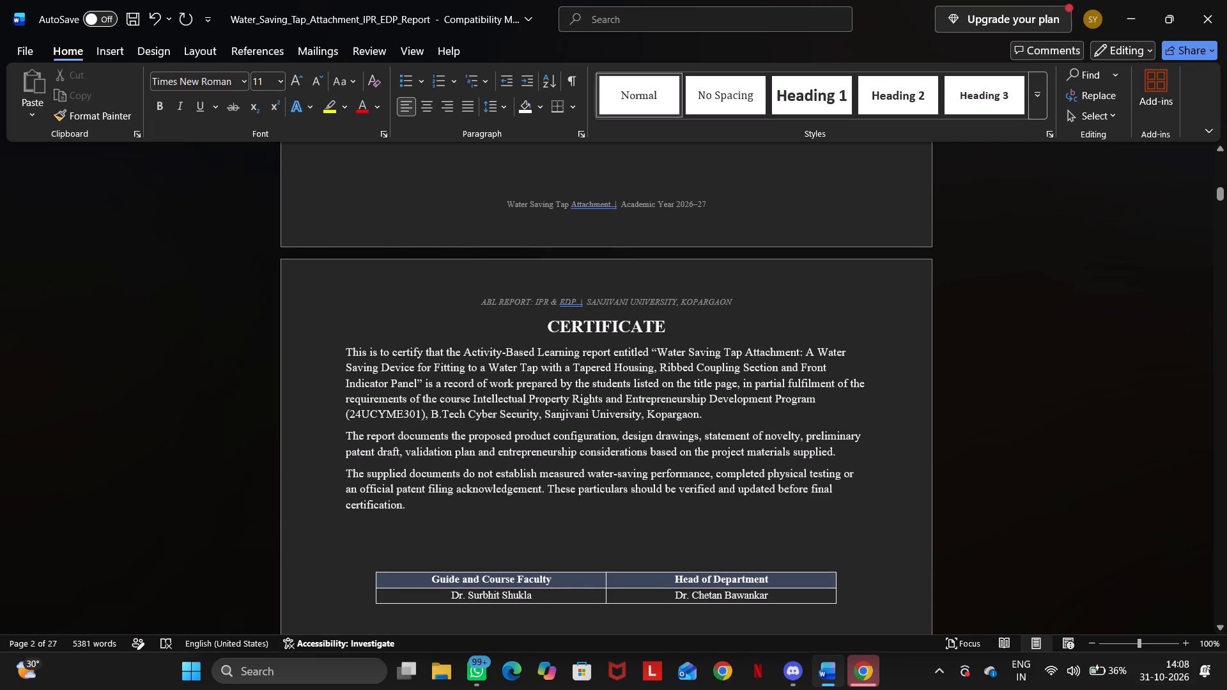
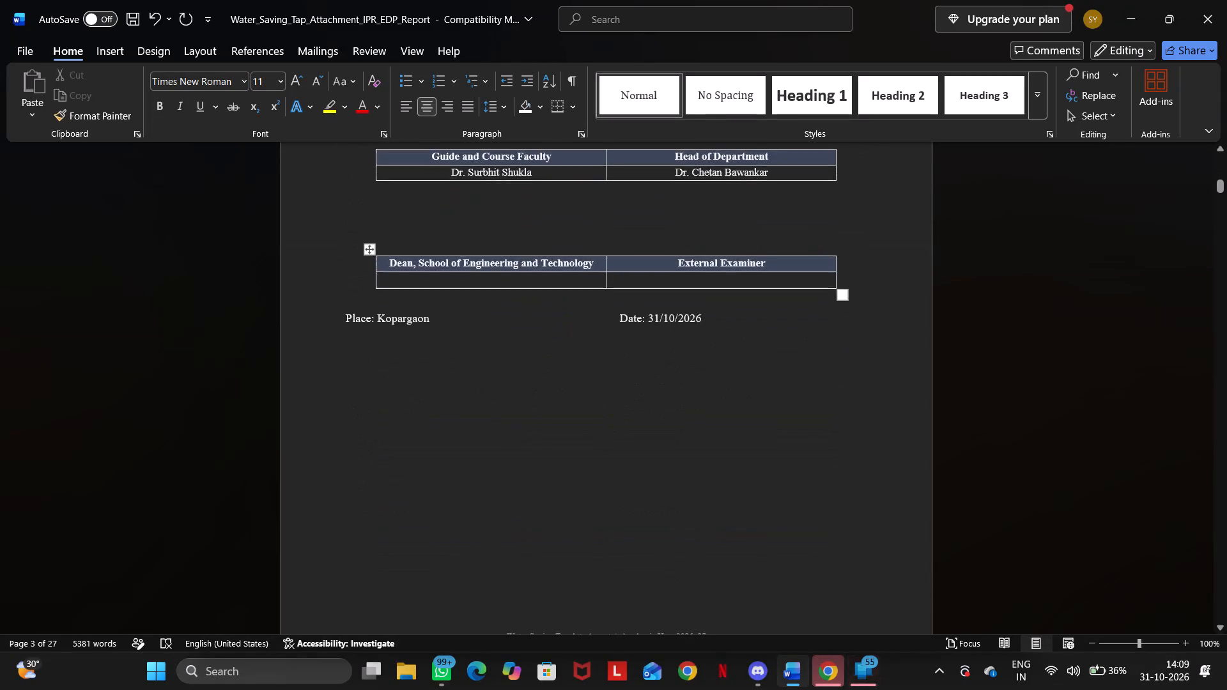
# Shift the Date entry on the certificate page away from the Place entry by inserting four spaces before it.
pyautogui.scroll(1, 441, 321)
pyautogui.click(441, 321)
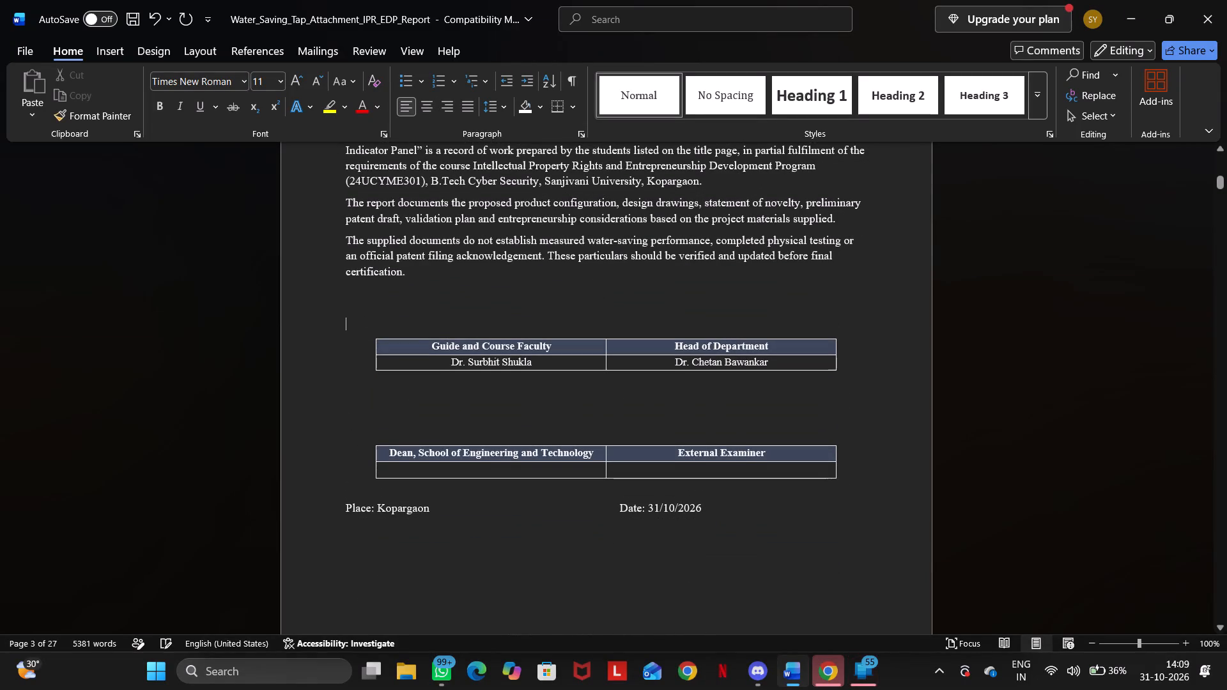
pyautogui.scroll(-1, 441, 321)
pyautogui.click(576, 457)
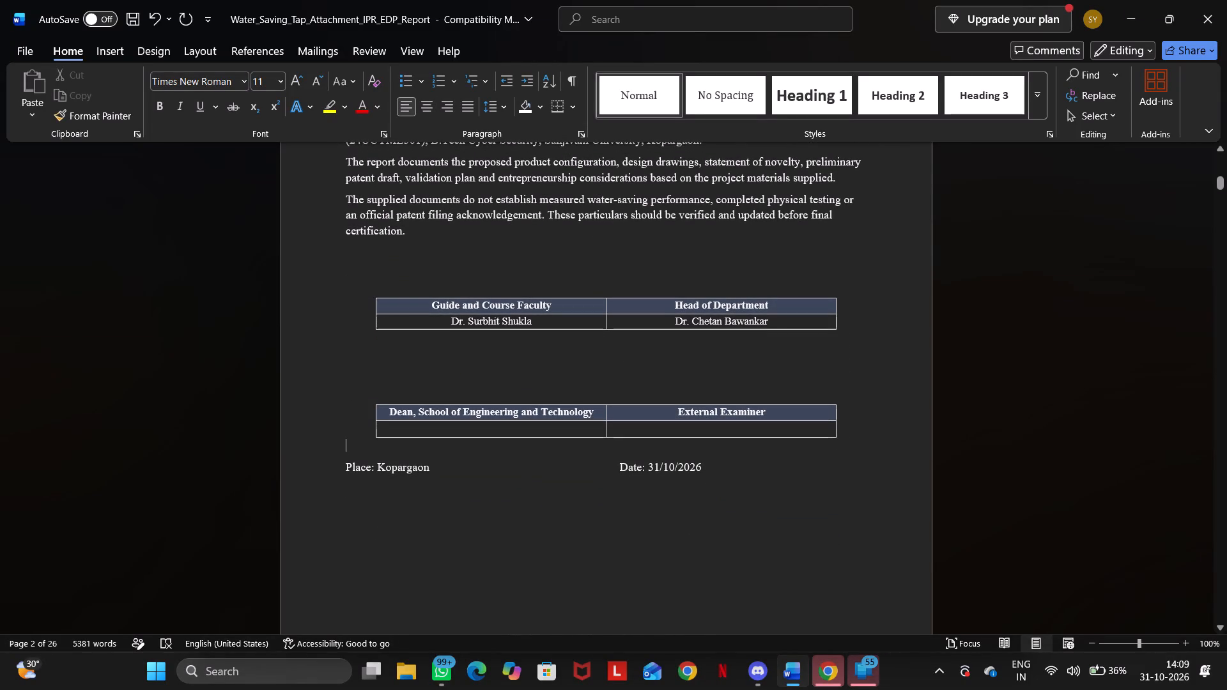
pyautogui.click(576, 457)
pyautogui.click(617, 472)
pyautogui.press('space')
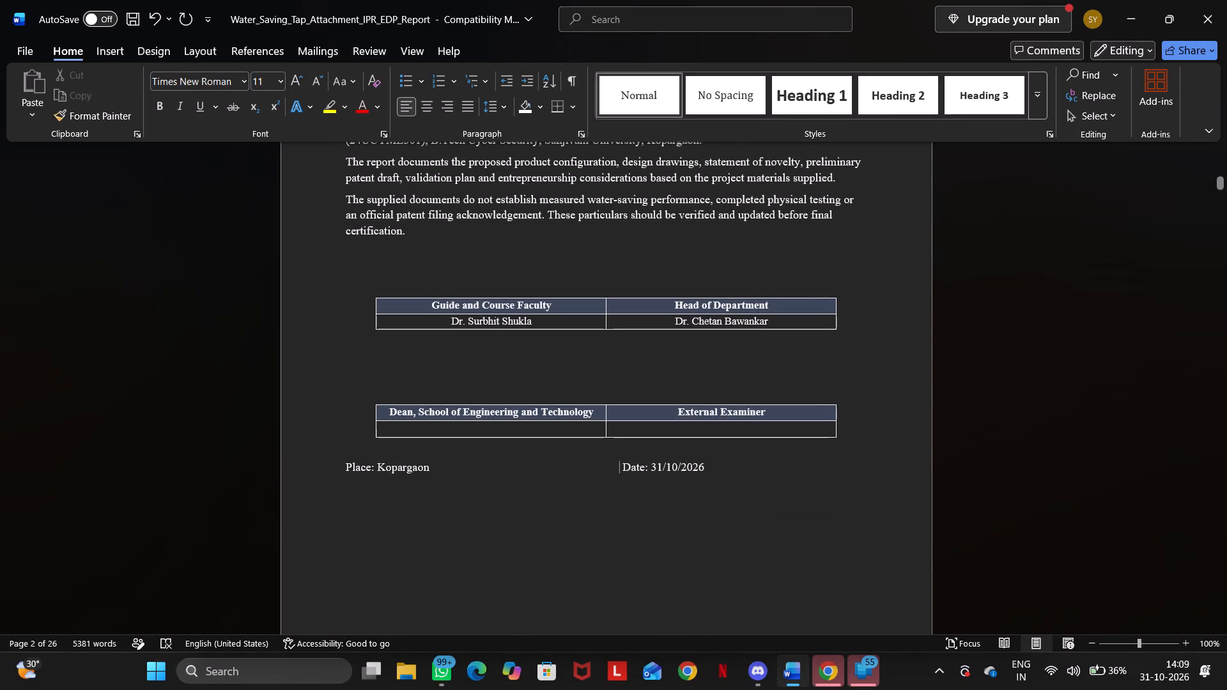
pyautogui.press('space')
pyautogui.press('space')
pyautogui.press('space')
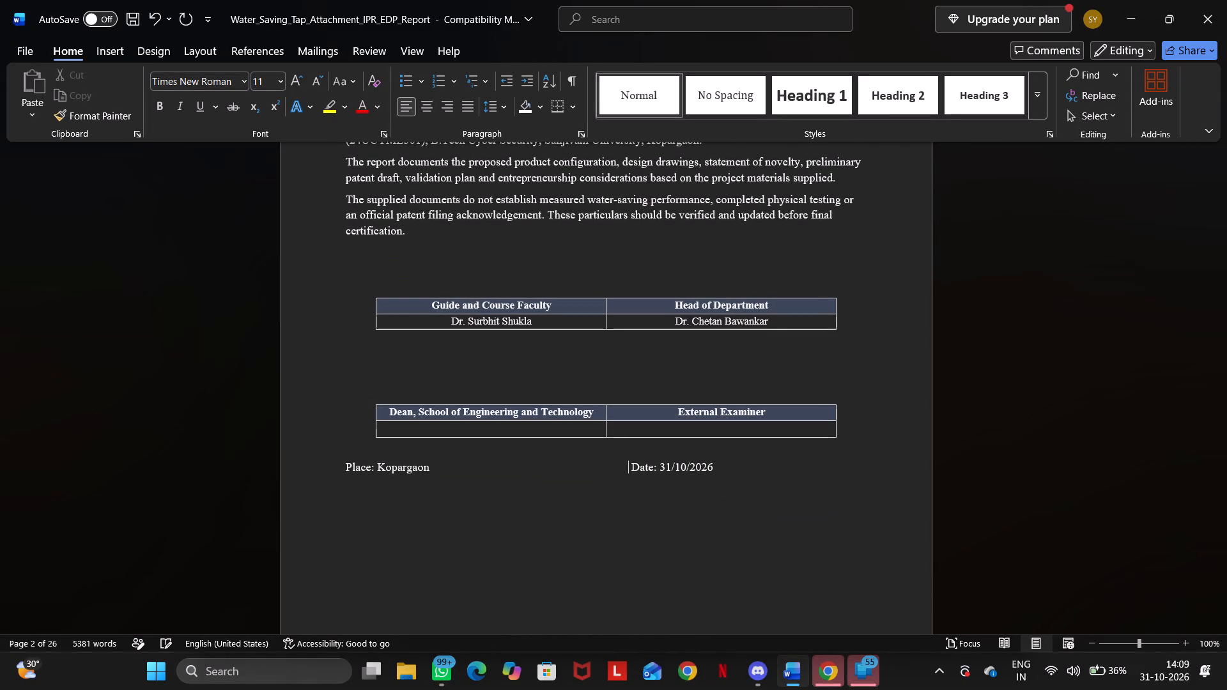
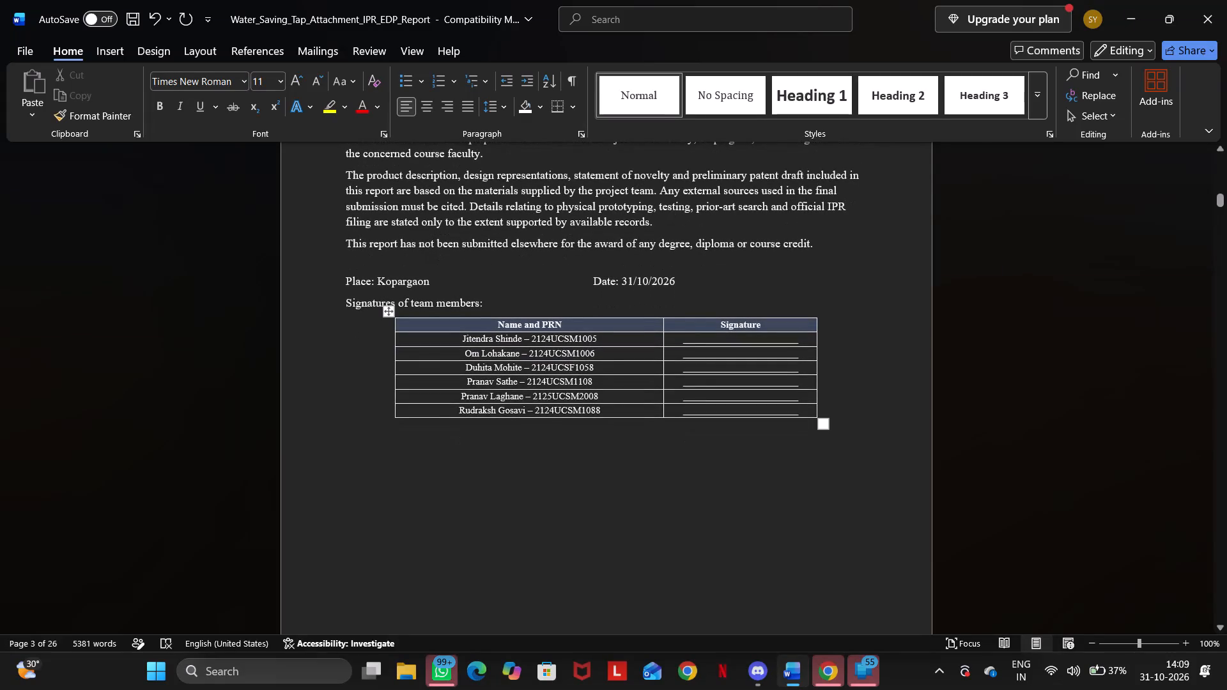
# Remove the header row shading from the team members' signature table below the Place and Date line.
pyautogui.click(425, 326)
pyautogui.moveTo(425, 326); pyautogui.dragTo(761, 406)
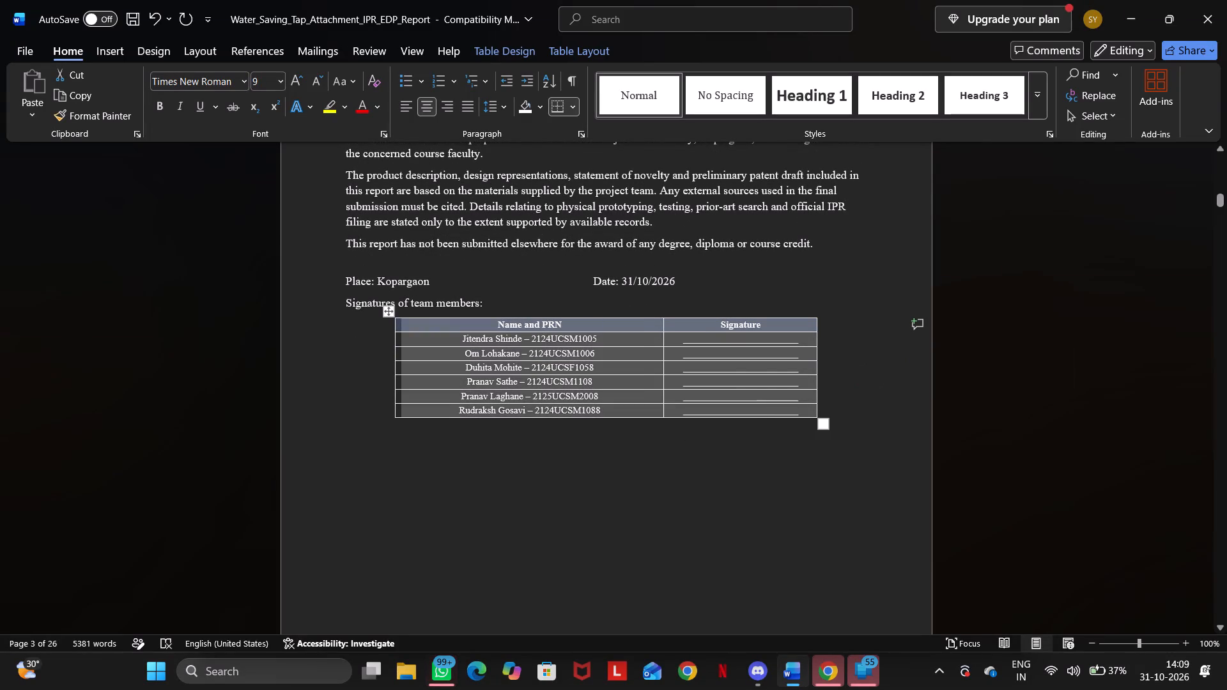
pyautogui.click(518, 112)
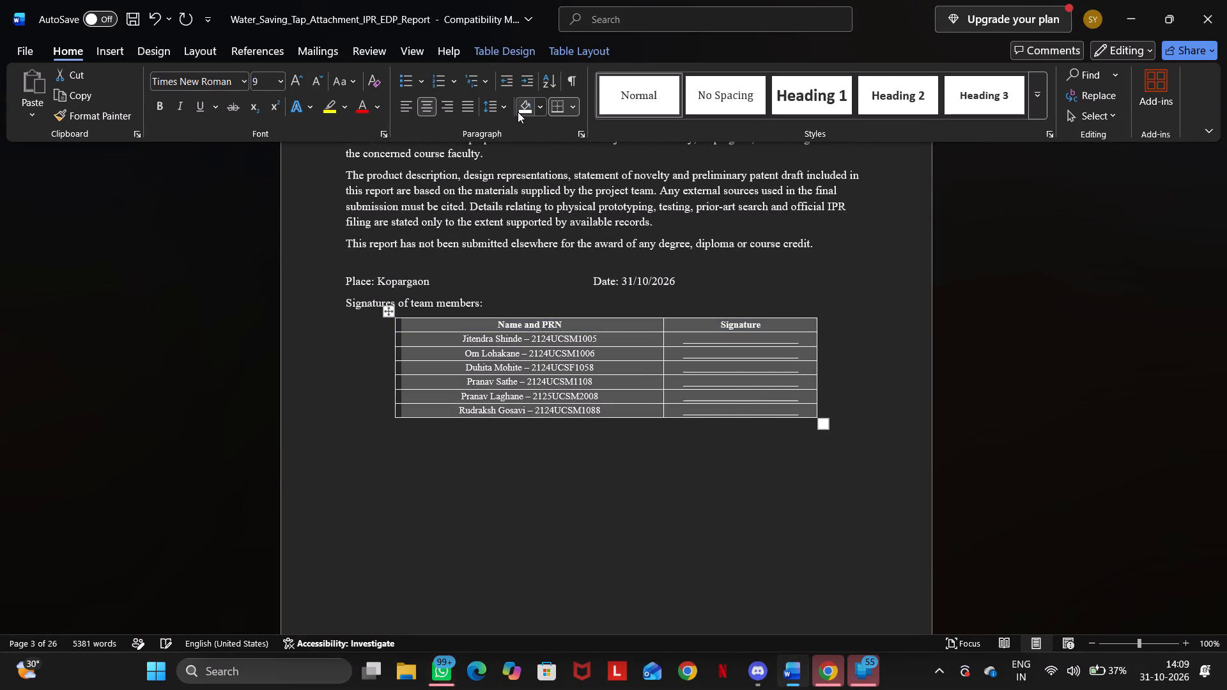
pyautogui.click(569, 107)
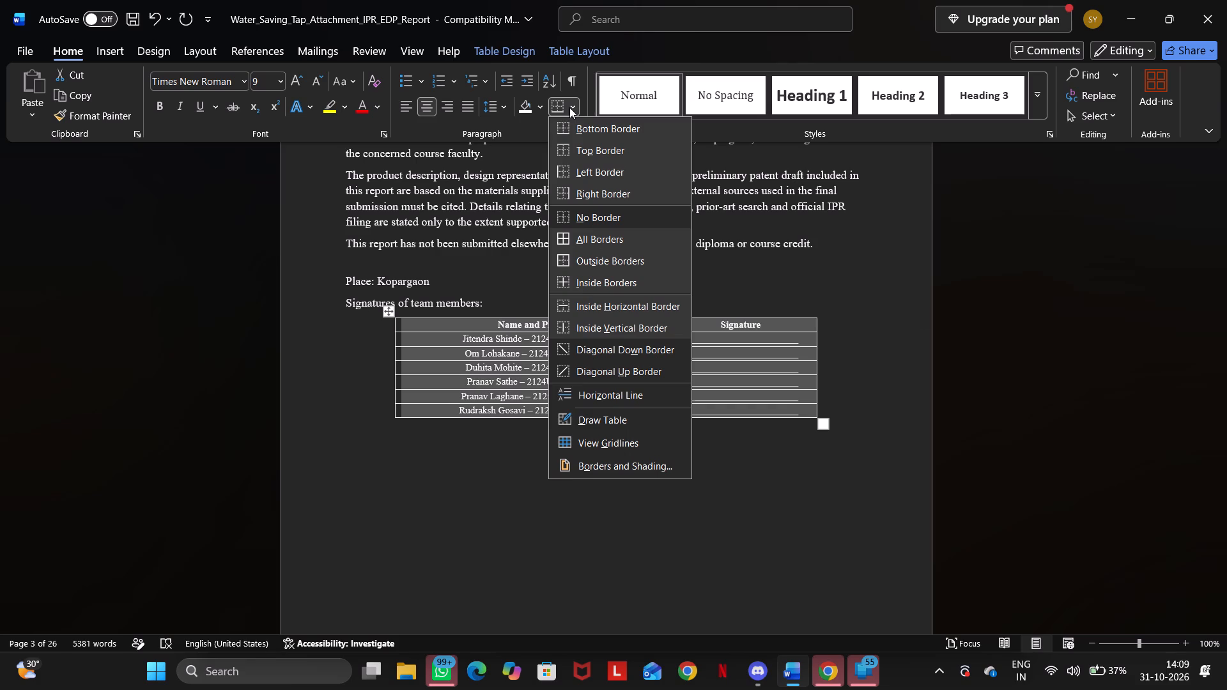
pyautogui.click(569, 107)
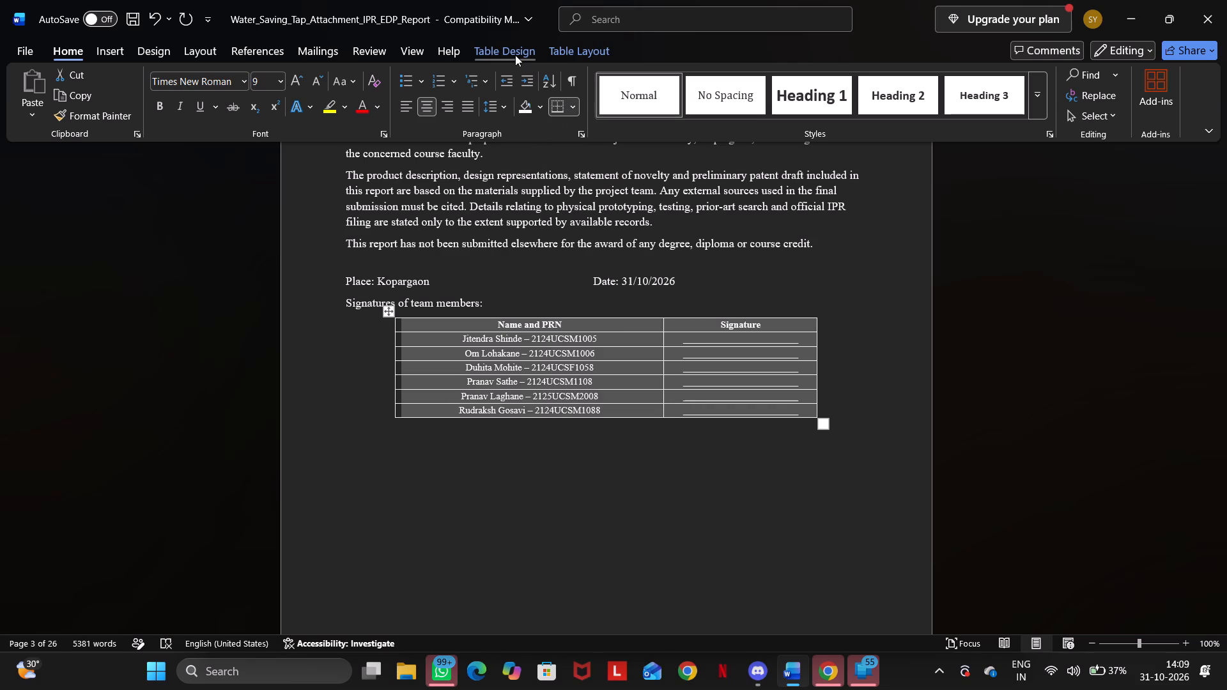
pyautogui.click(515, 55)
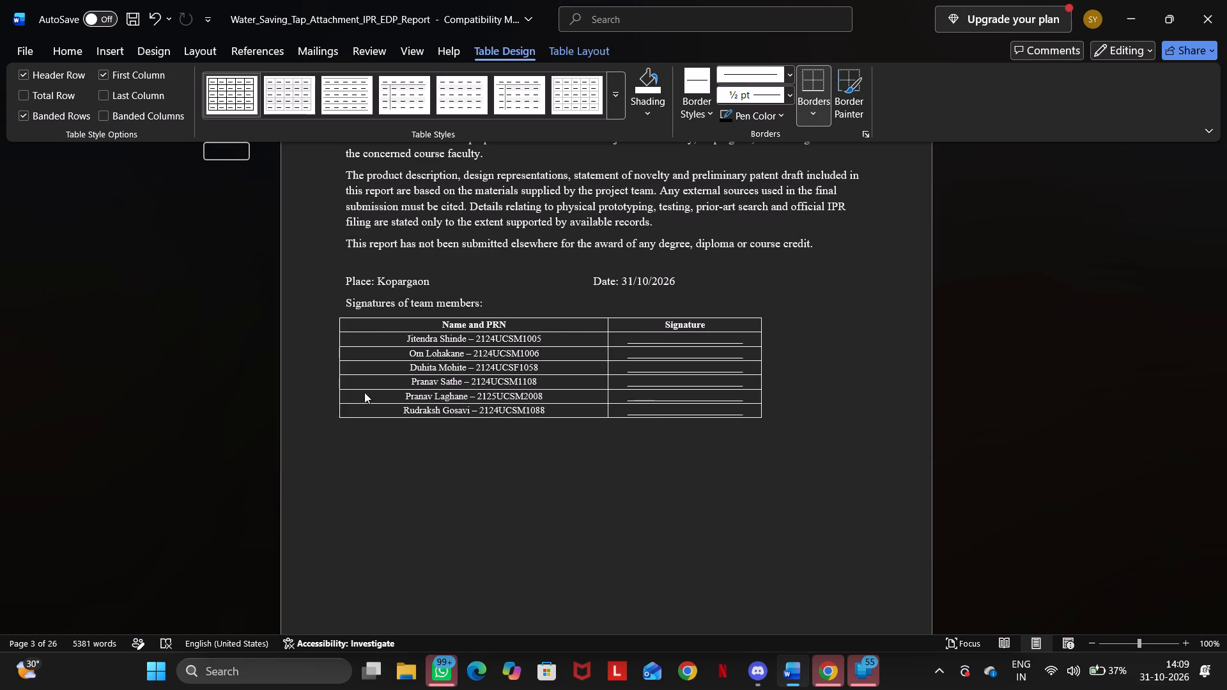
pyautogui.click(605, 477)
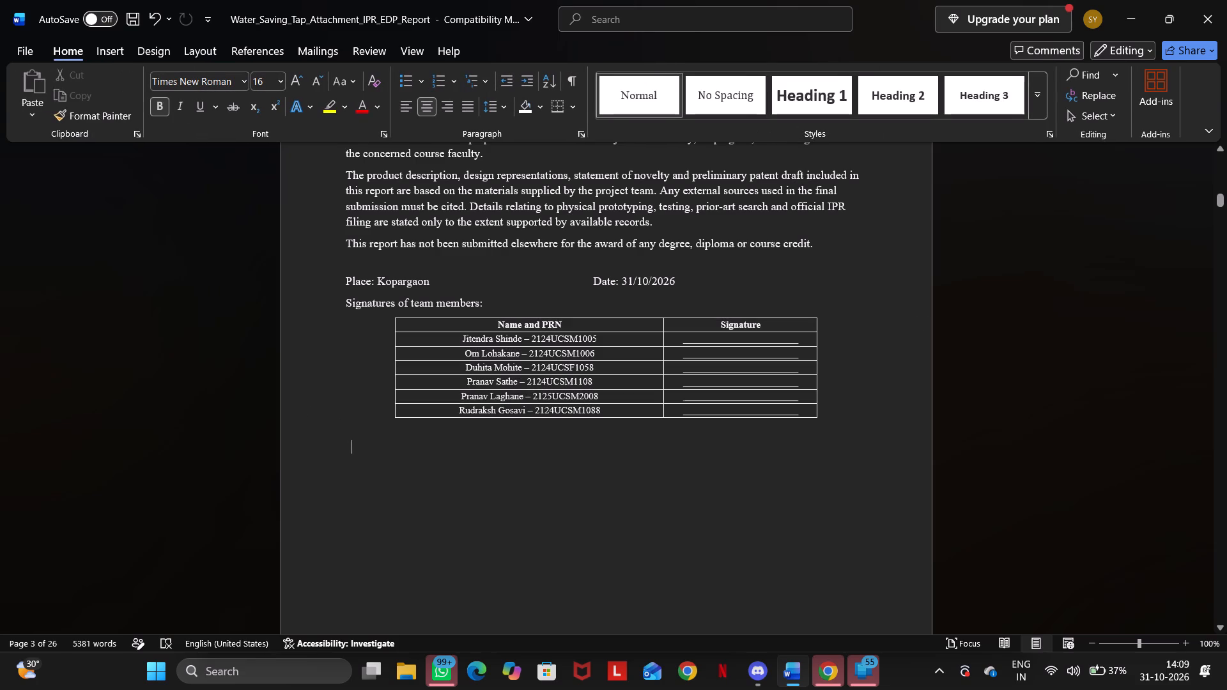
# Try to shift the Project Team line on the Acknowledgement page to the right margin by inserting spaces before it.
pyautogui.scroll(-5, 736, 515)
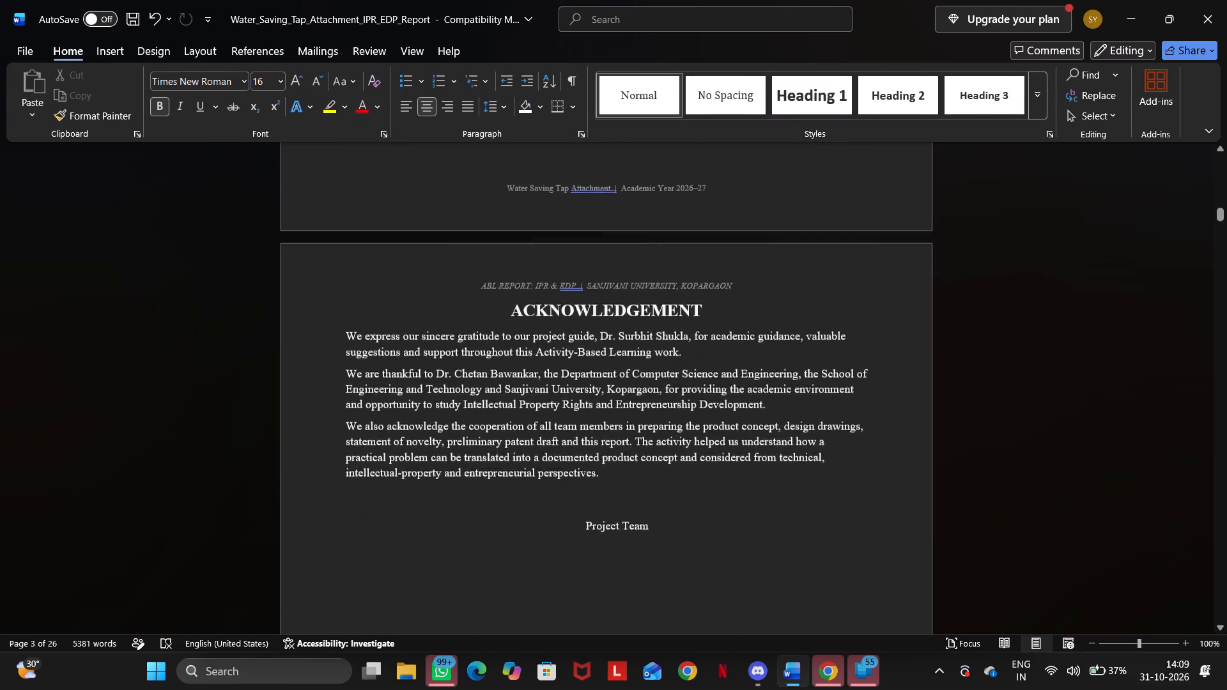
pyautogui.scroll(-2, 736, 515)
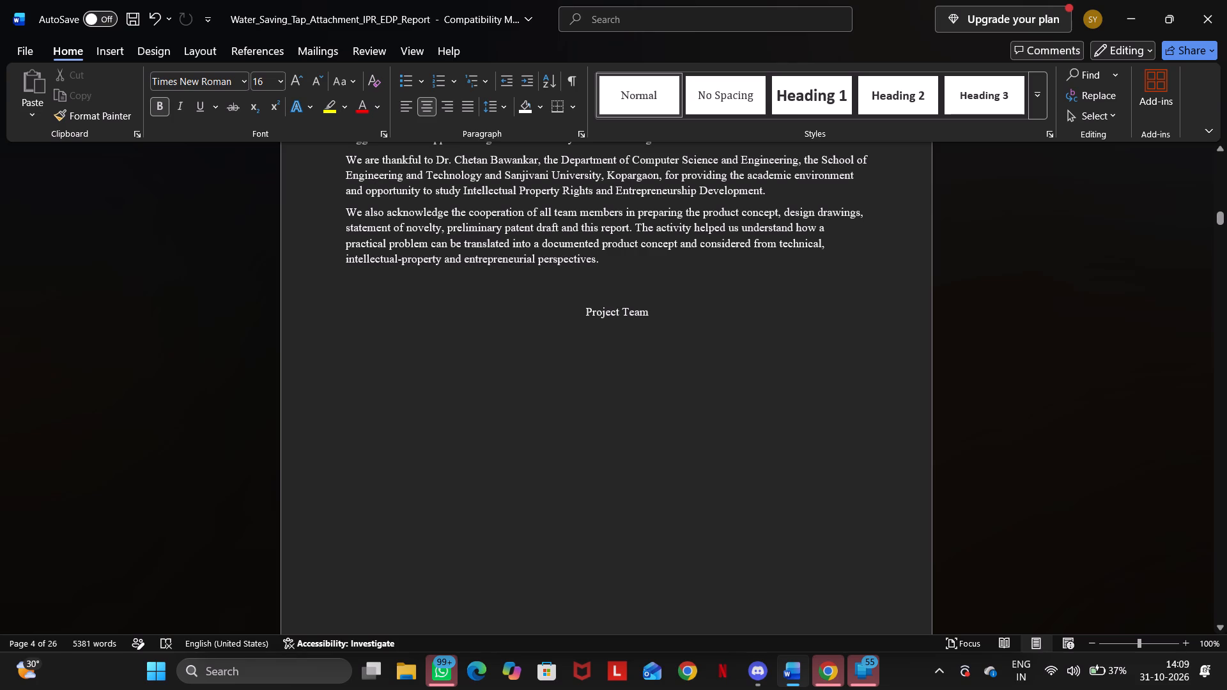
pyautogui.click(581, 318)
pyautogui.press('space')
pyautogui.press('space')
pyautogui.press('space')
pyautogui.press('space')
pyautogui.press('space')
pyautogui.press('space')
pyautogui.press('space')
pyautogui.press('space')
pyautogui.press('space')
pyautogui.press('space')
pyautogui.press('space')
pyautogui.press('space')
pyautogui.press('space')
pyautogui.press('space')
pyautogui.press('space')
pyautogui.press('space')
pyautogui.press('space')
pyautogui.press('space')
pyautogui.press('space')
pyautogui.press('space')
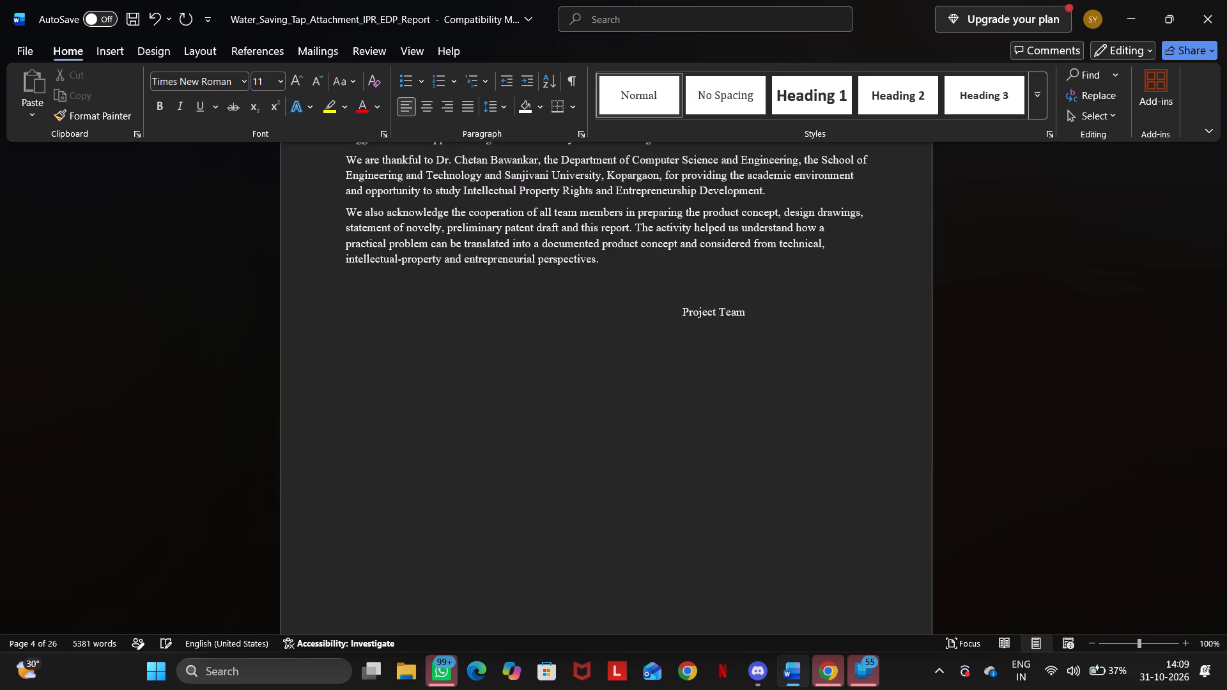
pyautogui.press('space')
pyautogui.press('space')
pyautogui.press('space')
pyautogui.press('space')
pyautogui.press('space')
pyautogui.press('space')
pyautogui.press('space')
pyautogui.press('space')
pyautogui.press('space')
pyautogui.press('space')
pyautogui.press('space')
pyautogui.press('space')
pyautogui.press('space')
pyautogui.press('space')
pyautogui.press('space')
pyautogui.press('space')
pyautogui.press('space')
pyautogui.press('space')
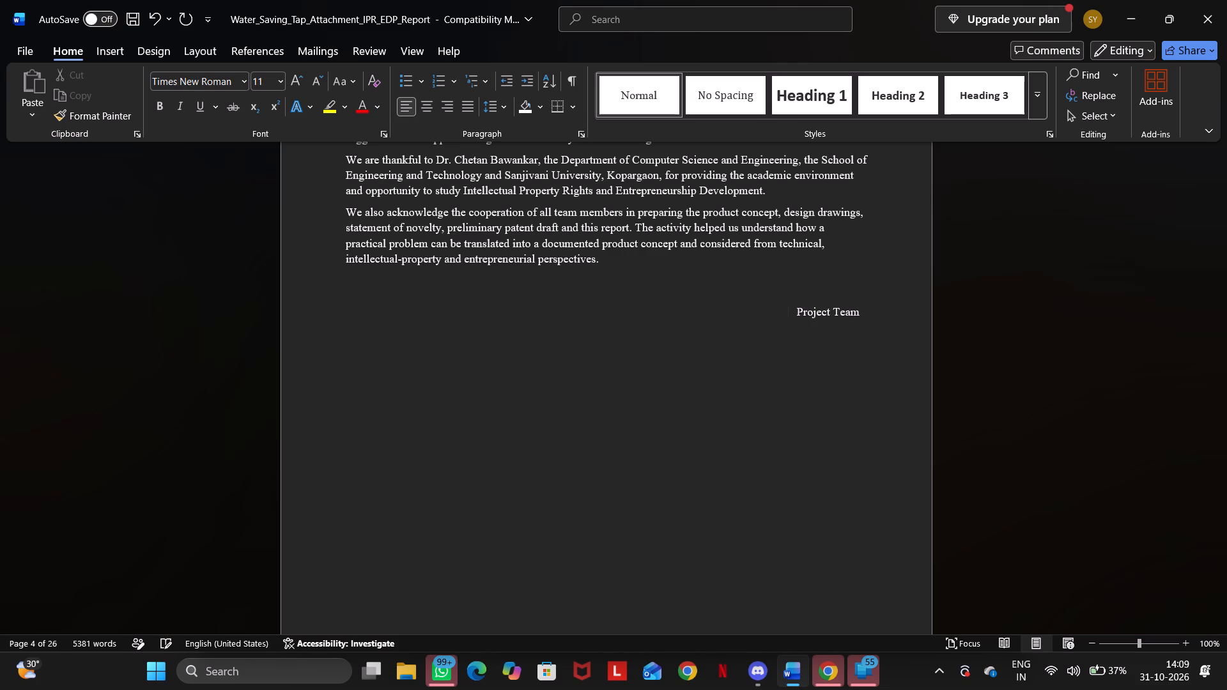
# Replace the Project Team line on the Acknowledgement page with the full name of the third member in the signature table.
pyautogui.click(867, 312)
pyautogui.moveTo(867, 312); pyautogui.dragTo(769, 326)
pyautogui.press('BackSpace')
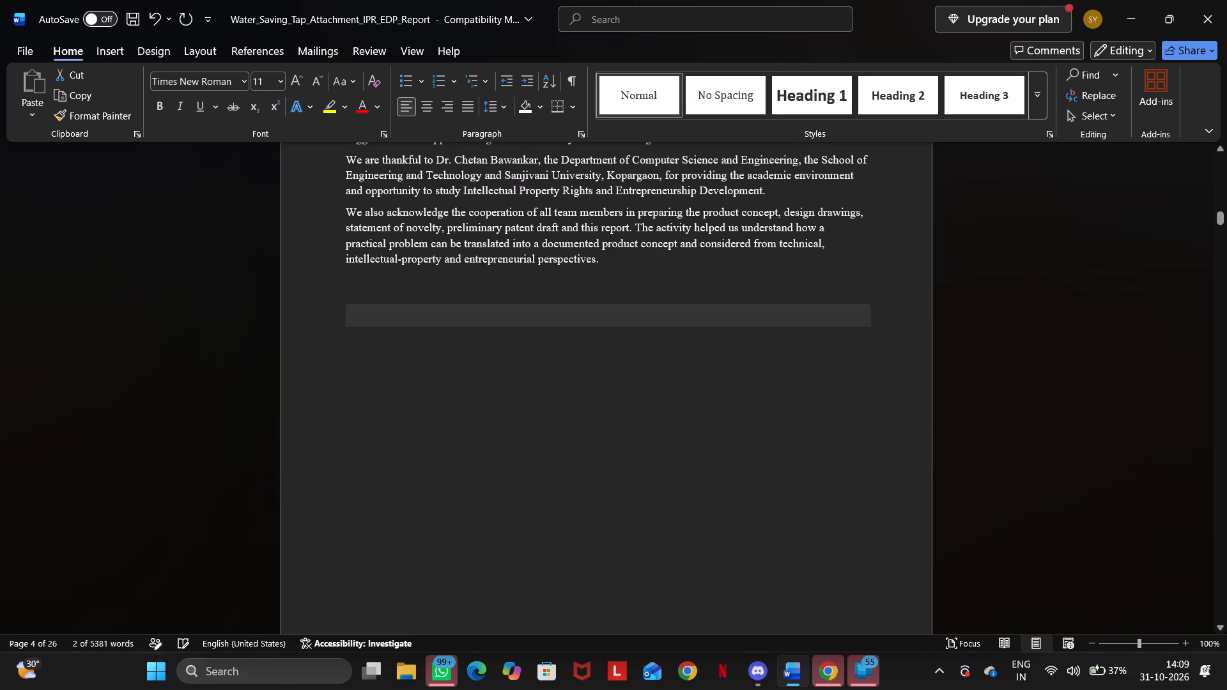
pyautogui.keyDown('shift'); pyautogui.click(769, 326); pyautogui.keyUp('shift')
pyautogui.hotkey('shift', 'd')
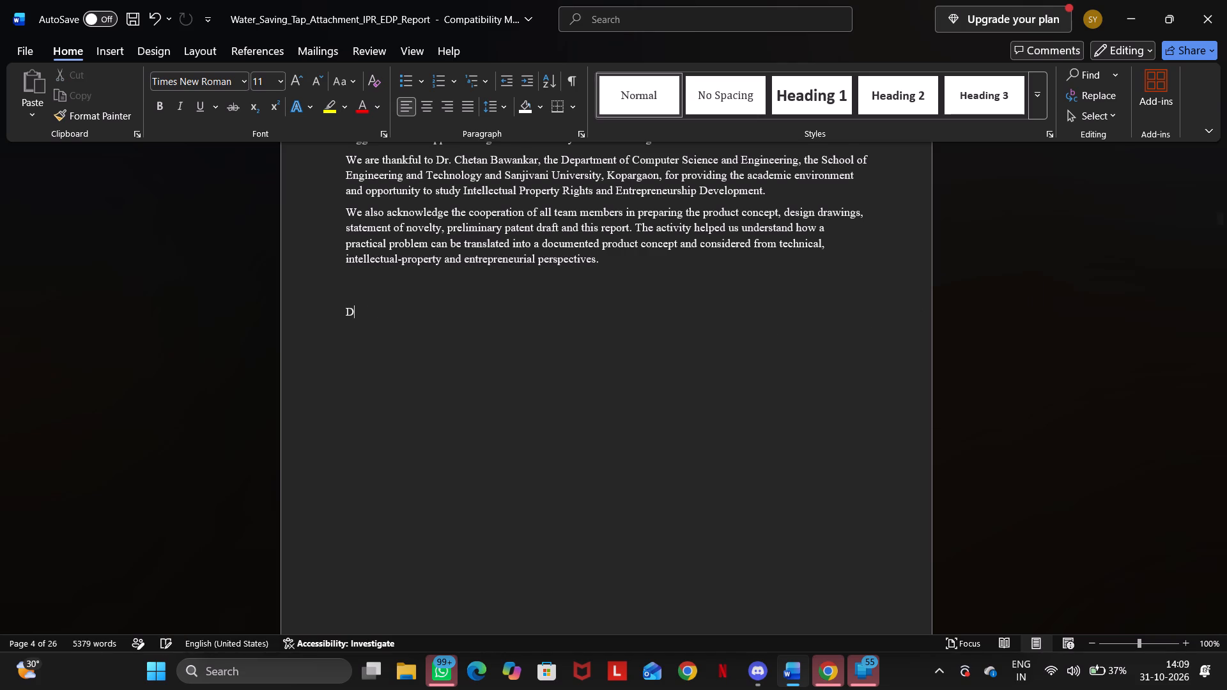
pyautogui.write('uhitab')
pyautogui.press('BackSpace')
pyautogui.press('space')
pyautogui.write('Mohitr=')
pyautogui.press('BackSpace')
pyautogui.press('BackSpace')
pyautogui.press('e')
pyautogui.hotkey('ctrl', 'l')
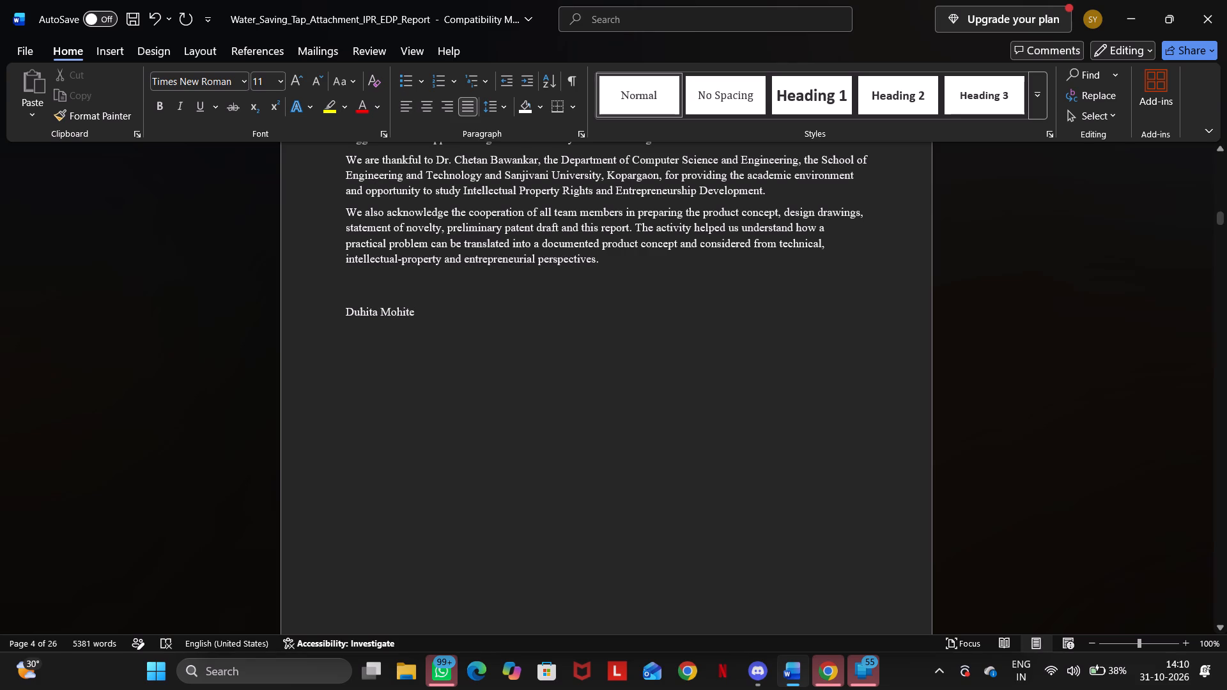
pyautogui.click(353, 310)
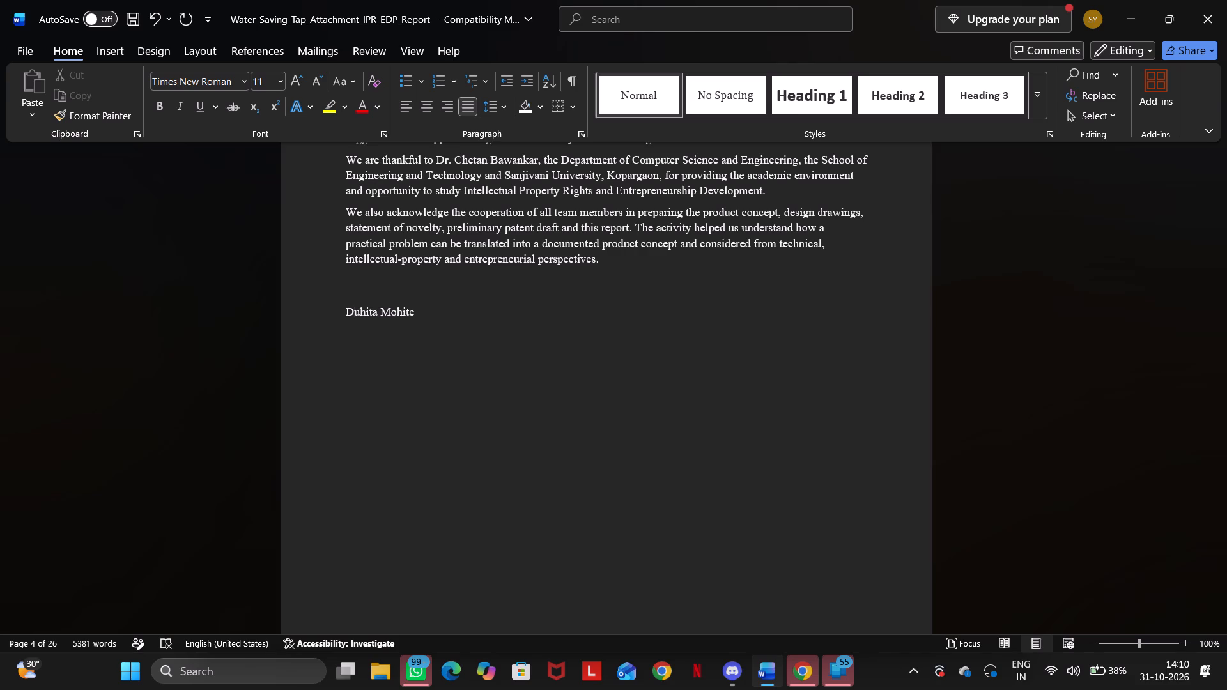
pyautogui.click(332, 318)
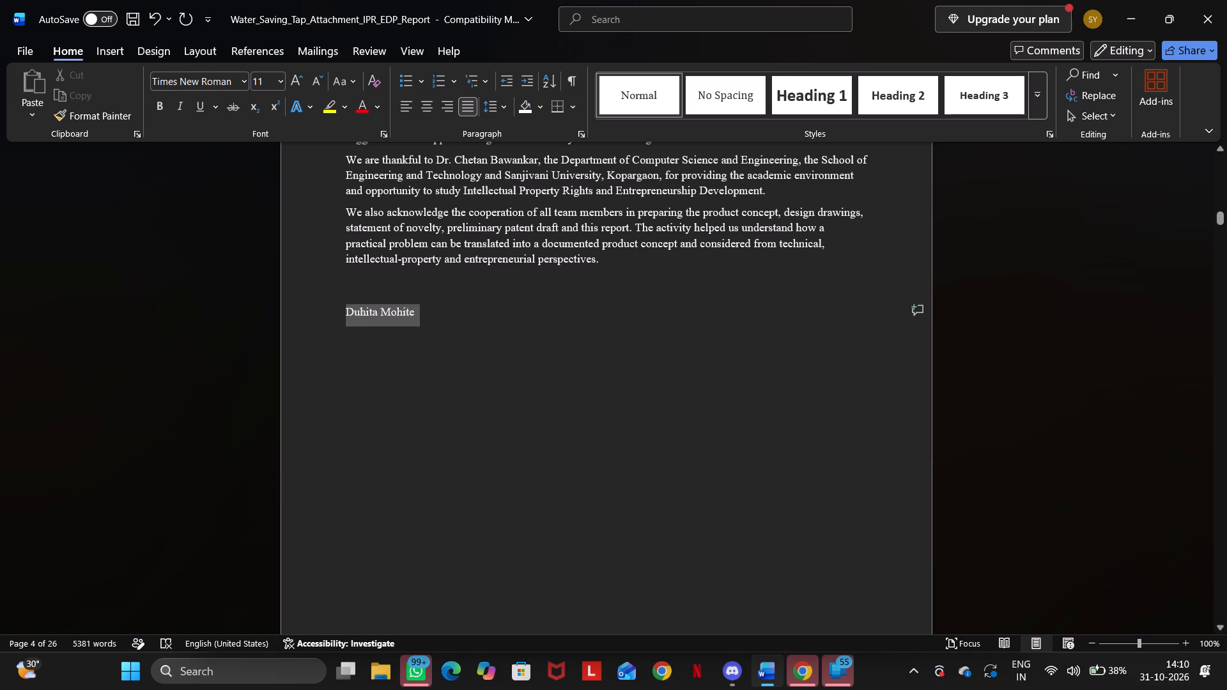
# Add a line below the member's name on the Acknowledgement page reading "B.Tech Cyber Secuirty".
pyautogui.click(414, 309)
pyautogui.press('Return')
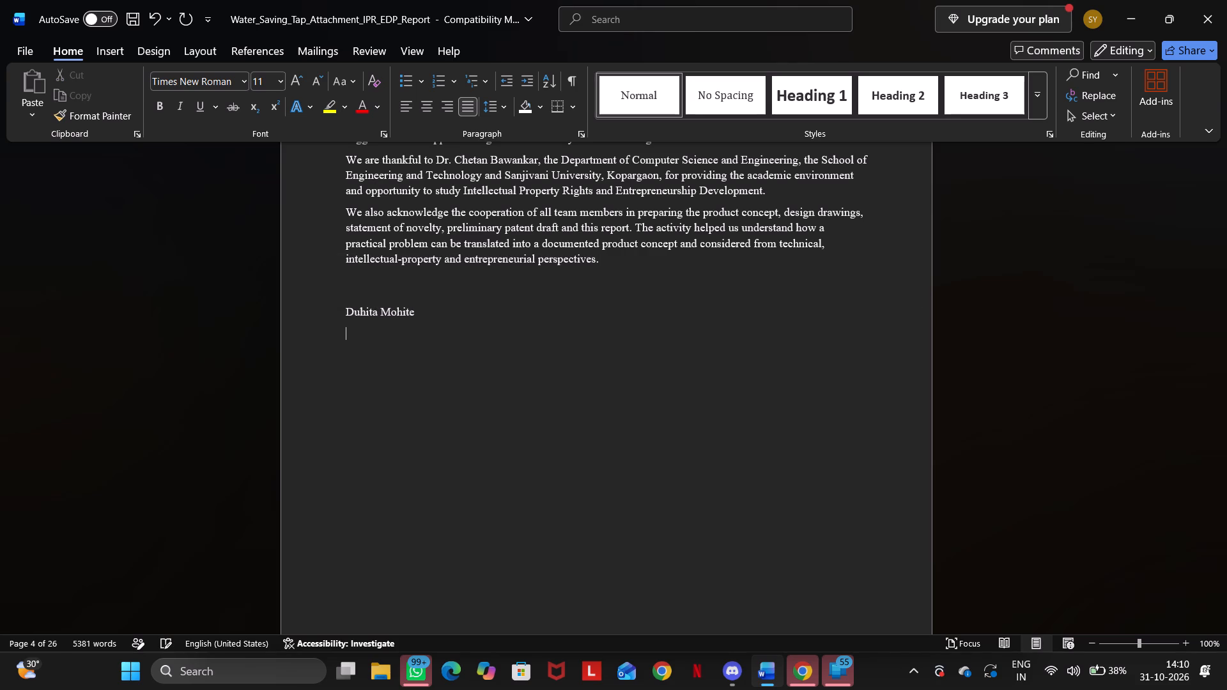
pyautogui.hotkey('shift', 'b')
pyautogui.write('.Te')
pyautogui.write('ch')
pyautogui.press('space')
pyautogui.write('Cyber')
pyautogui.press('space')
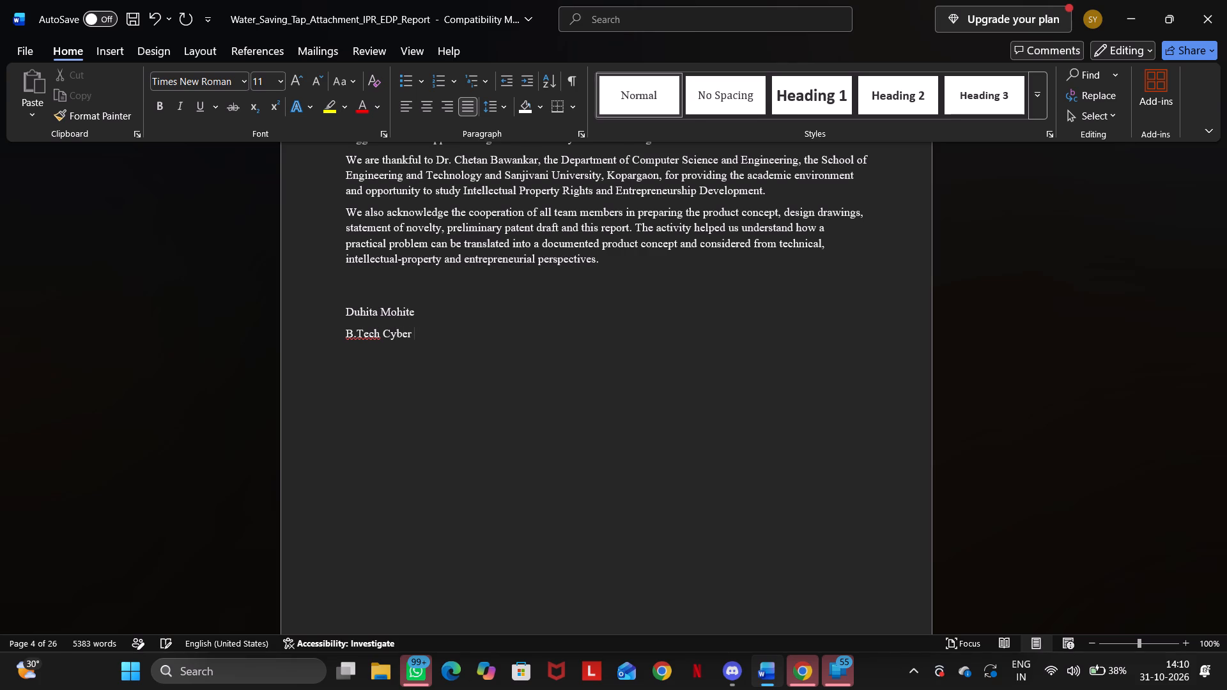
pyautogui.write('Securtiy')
pyautogui.click(414, 309)
pyautogui.press('BackSpace')
pyautogui.press('BackSpace')
pyautogui.press('BackSpace')
pyautogui.press('BackSpace')
pyautogui.click(438, 330)
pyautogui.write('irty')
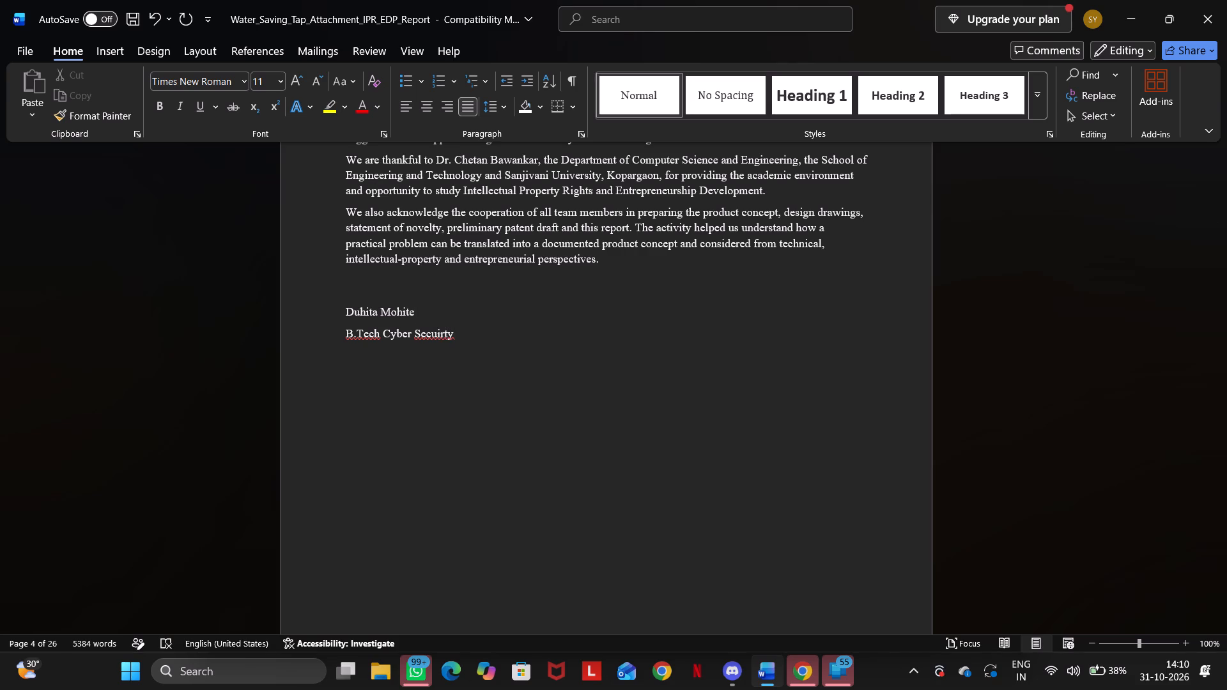
# Run the spelling check on the programme line and replace "Secuirty" with the suggestion "Security".
pyautogui.click(433, 329)
pyautogui.click(137, 636)
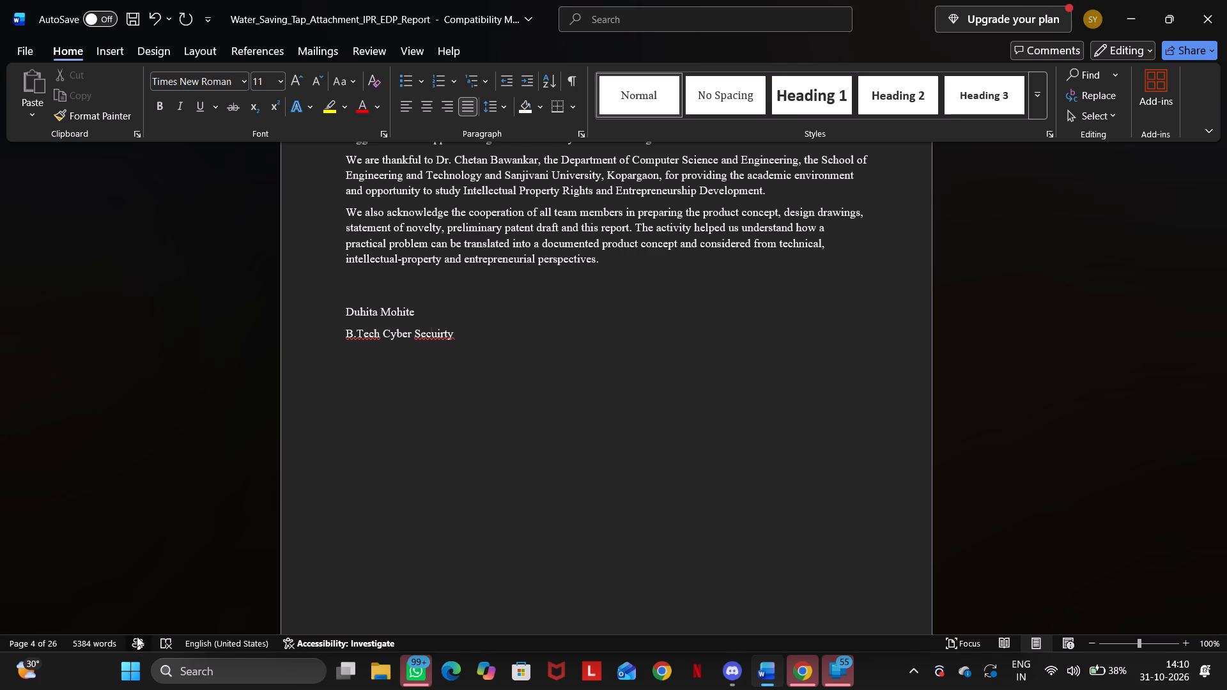
pyautogui.click(137, 644)
pyautogui.click(167, 639)
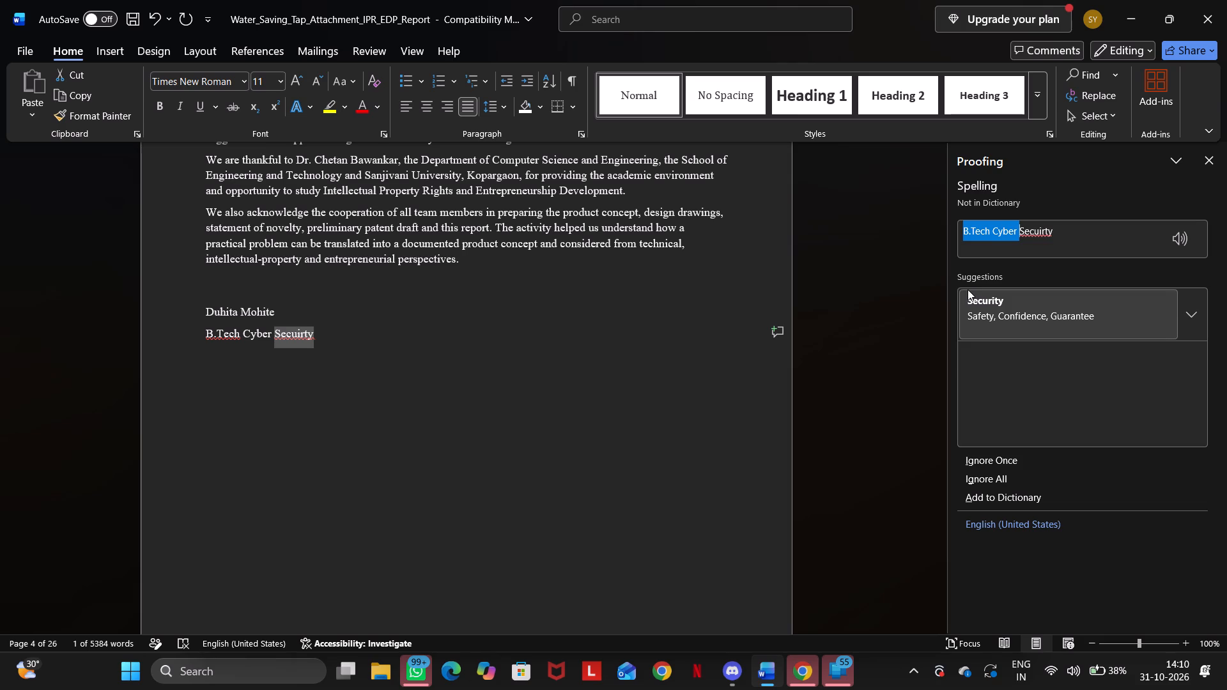
pyautogui.click(978, 312)
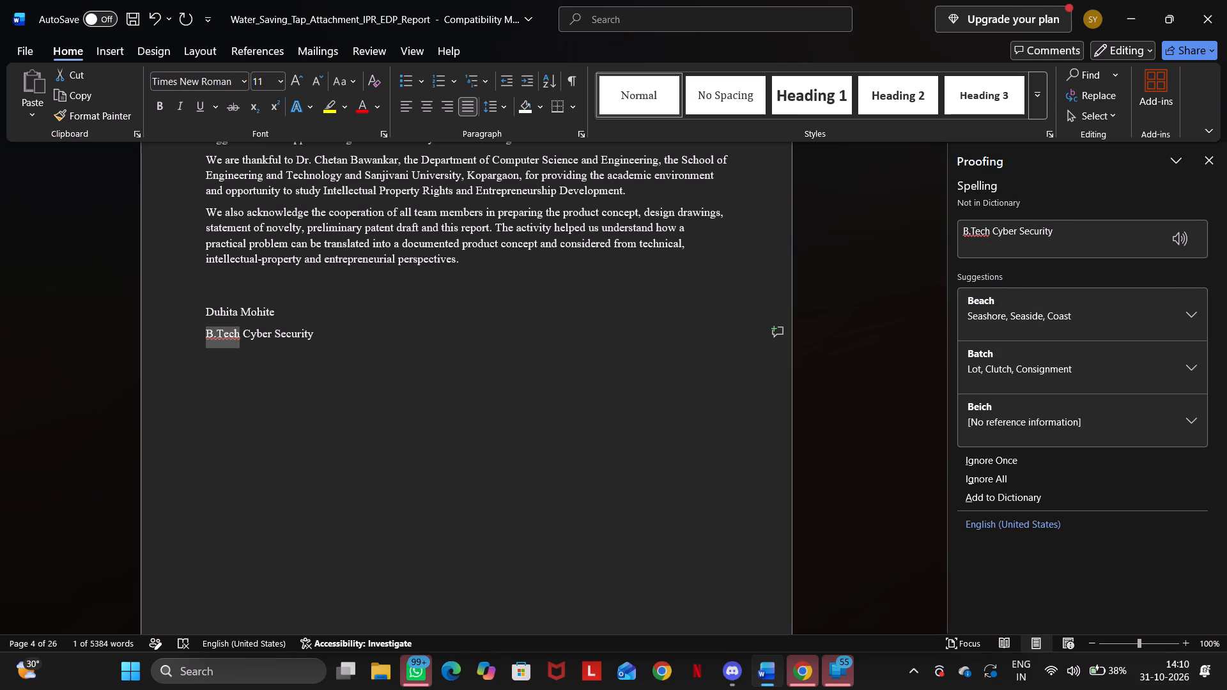
pyautogui.tripleClick(970, 240)
pyautogui.click(690, 364)
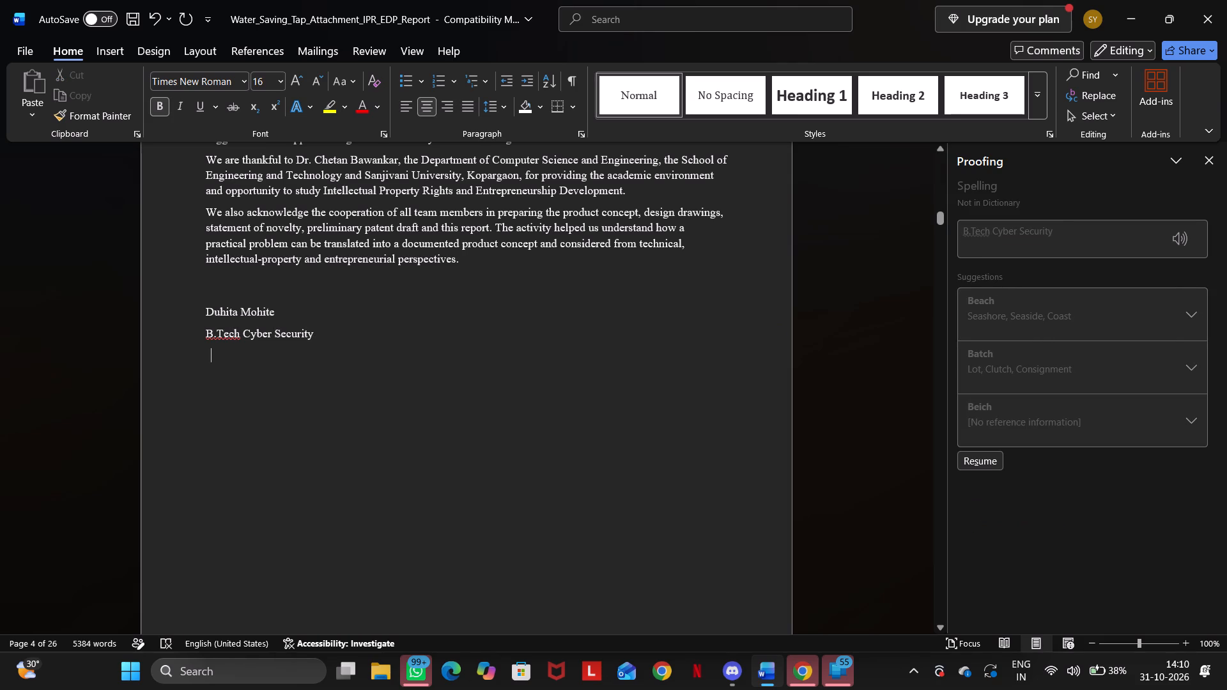
# Right-align the member's name and the B.Tech Cyber Security line on the Acknowledgement page.
pyautogui.click(204, 305)
pyautogui.moveTo(204, 305); pyautogui.dragTo(325, 350)
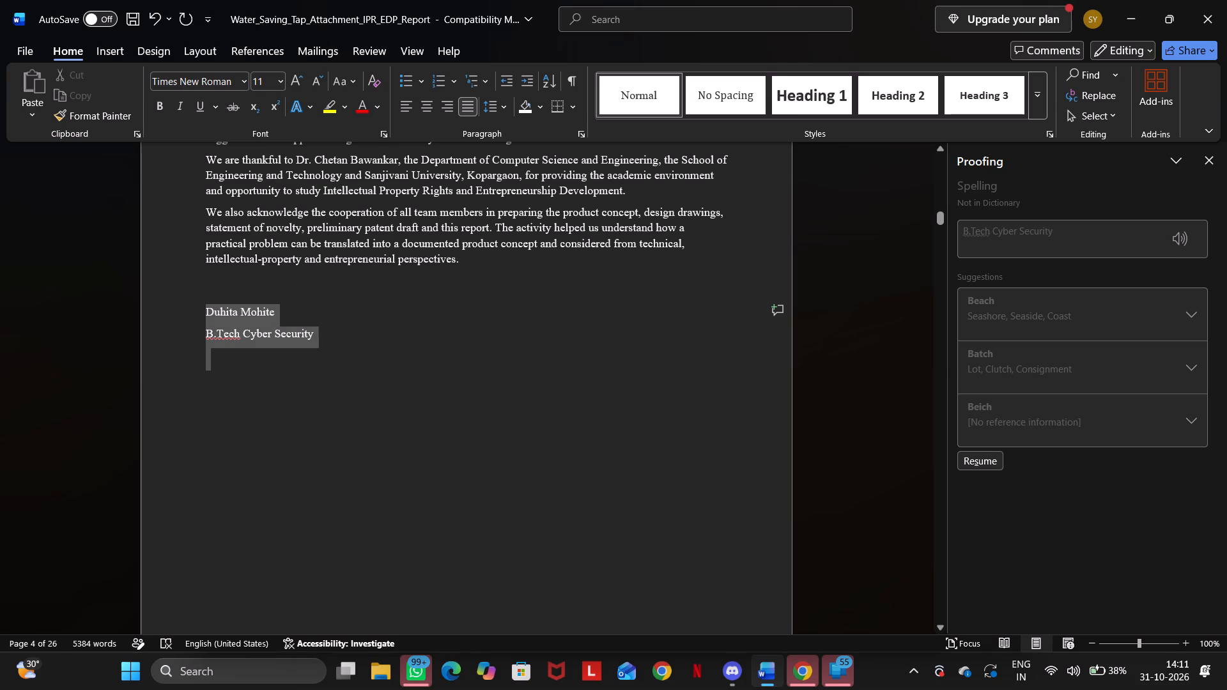
pyautogui.moveTo(325, 350); pyautogui.dragTo(325, 349)
pyautogui.click(444, 111)
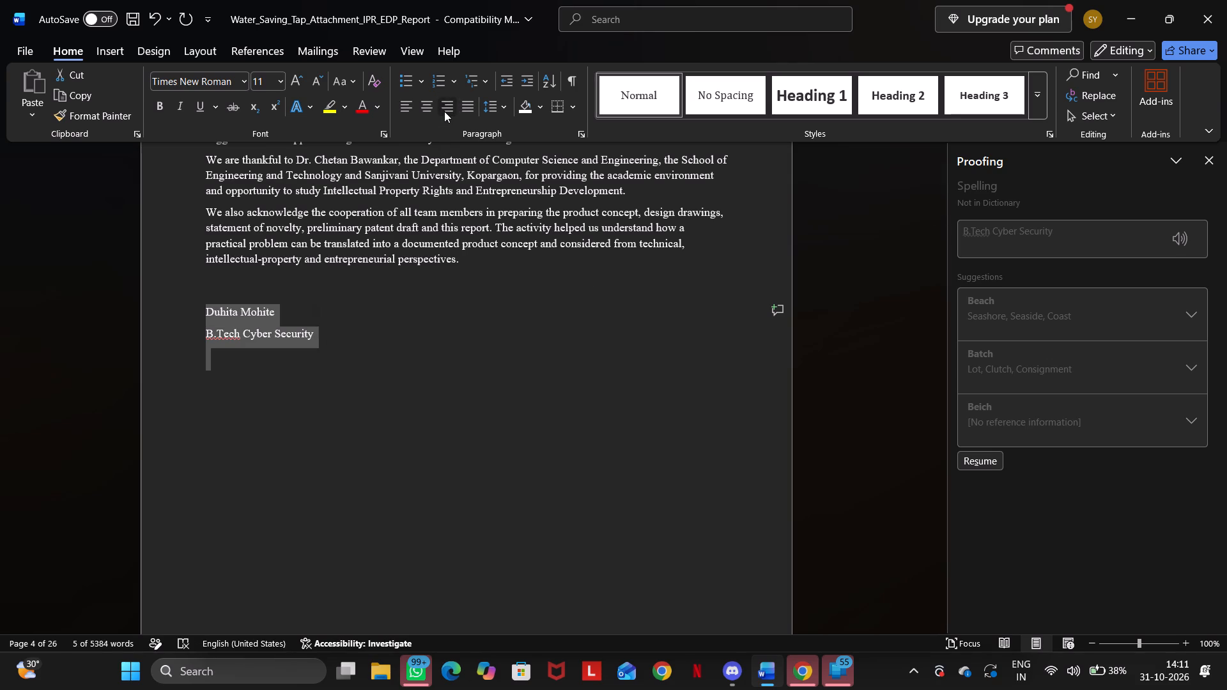
# Deselect the sign-off lines and close the Proofing pane.
pyautogui.click(578, 360)
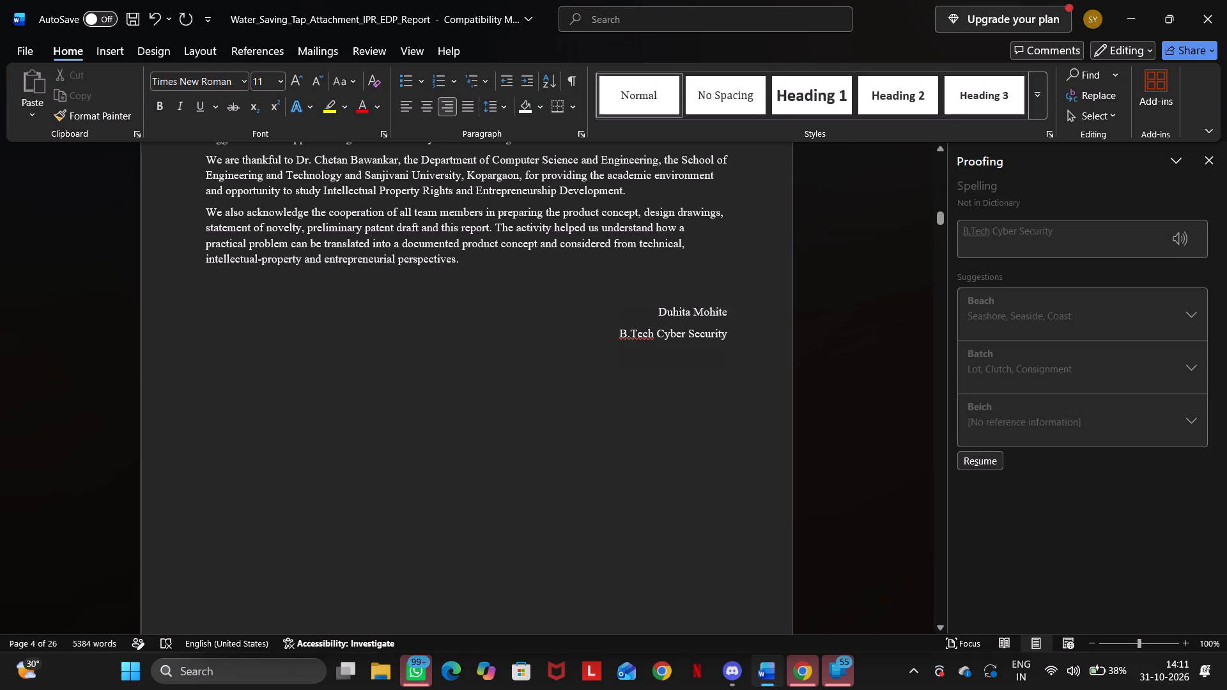
pyautogui.click(1199, 158)
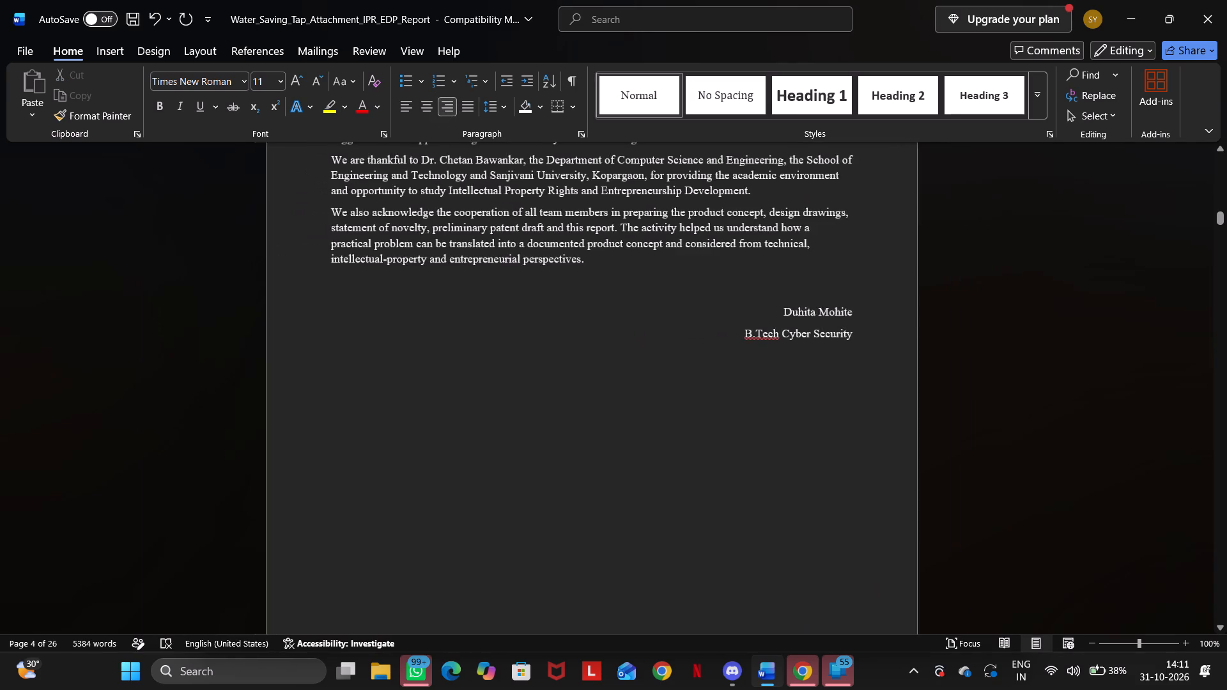
# Justify the body paragraphs on the Certificate page.
pyautogui.scroll(1, 914, 291)
pyautogui.keyDown('ctrl'); pyautogui.scroll(-1, 914, 291); pyautogui.keyUp('ctrl')
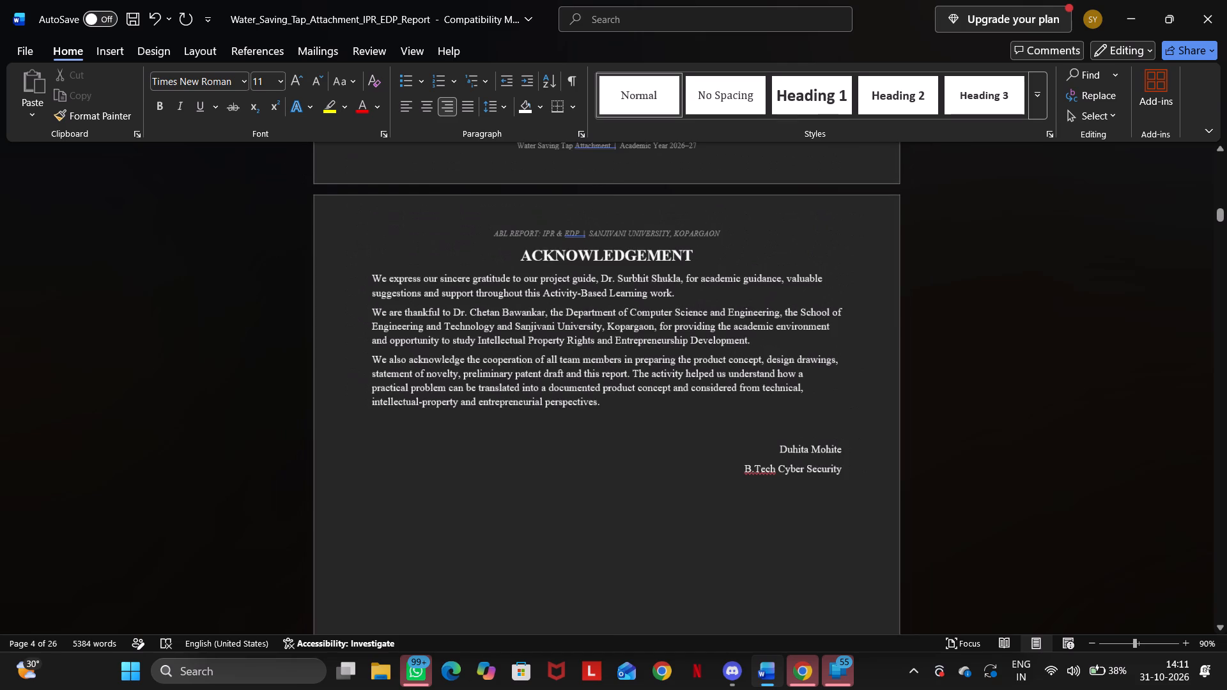
pyautogui.scroll(2, 698, 344)
pyautogui.keyDown('ctrl'); pyautogui.scroll(-4, 698, 344); pyautogui.keyUp('ctrl')
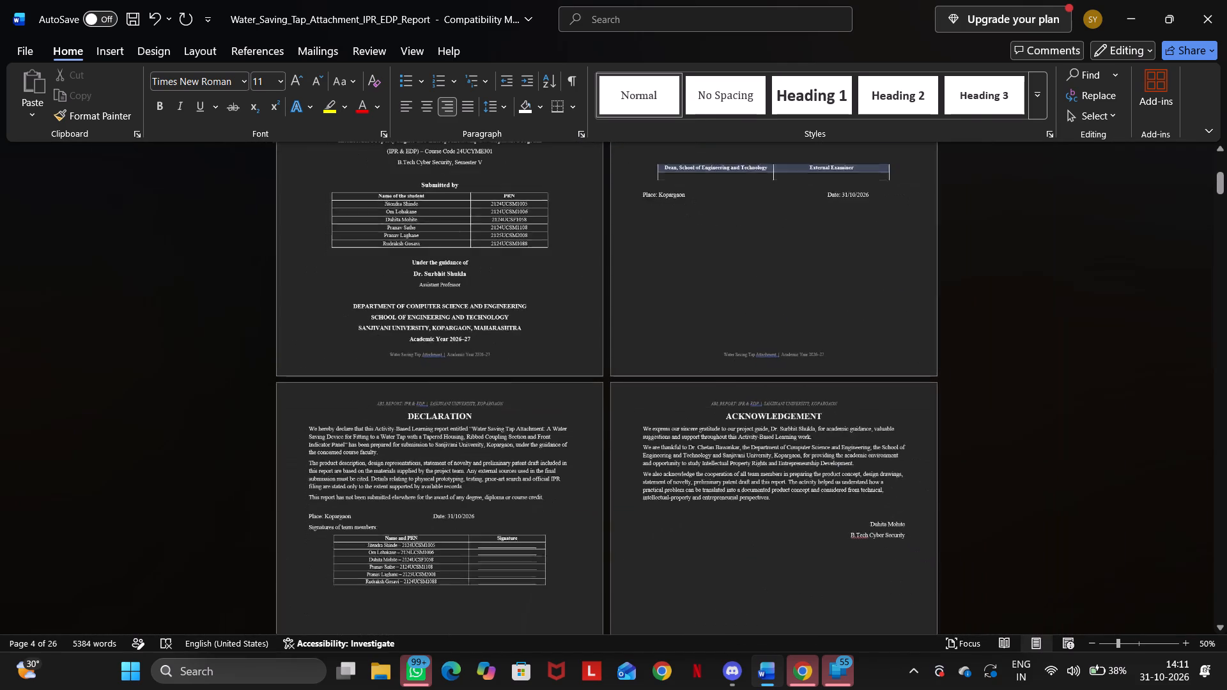
pyautogui.scroll(2, 698, 344)
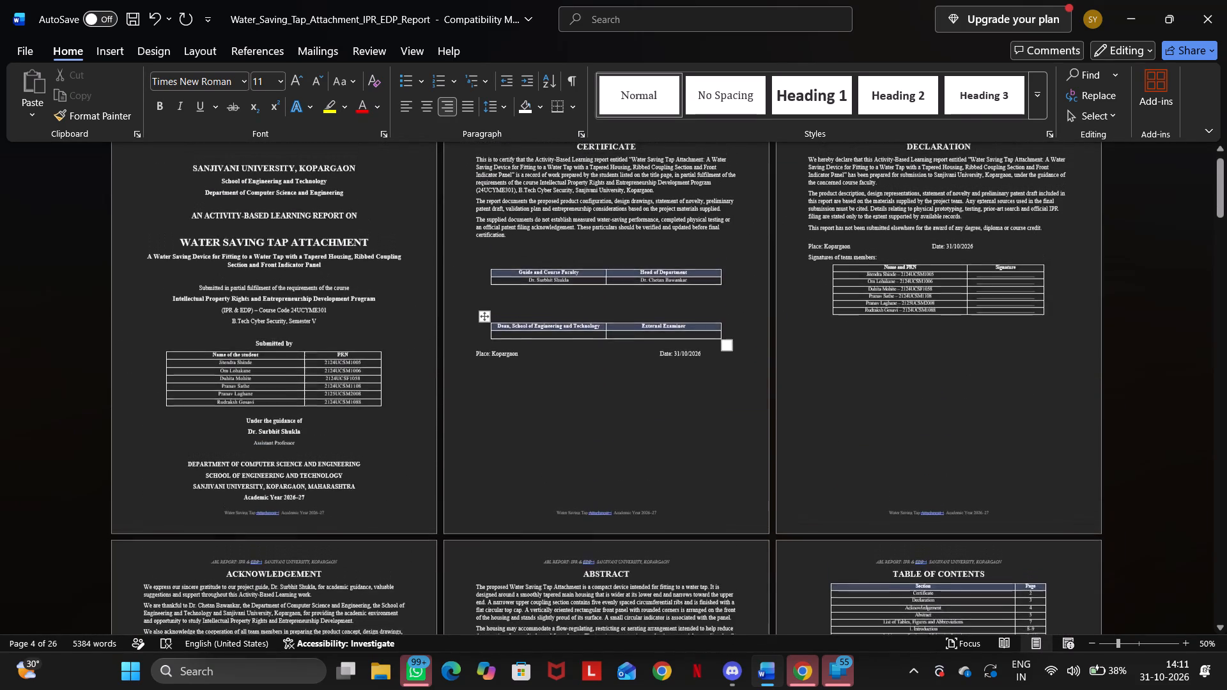
pyautogui.scroll(2, 698, 344)
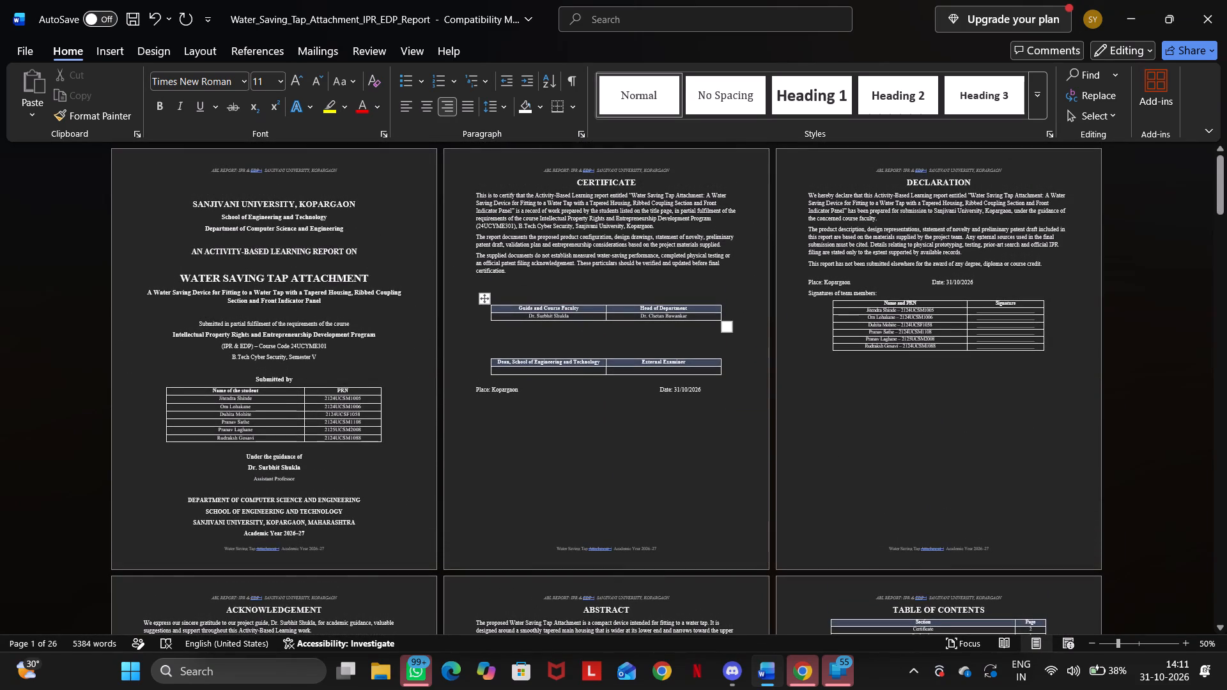
pyautogui.click(474, 192)
pyautogui.moveTo(474, 192); pyautogui.dragTo(680, 279)
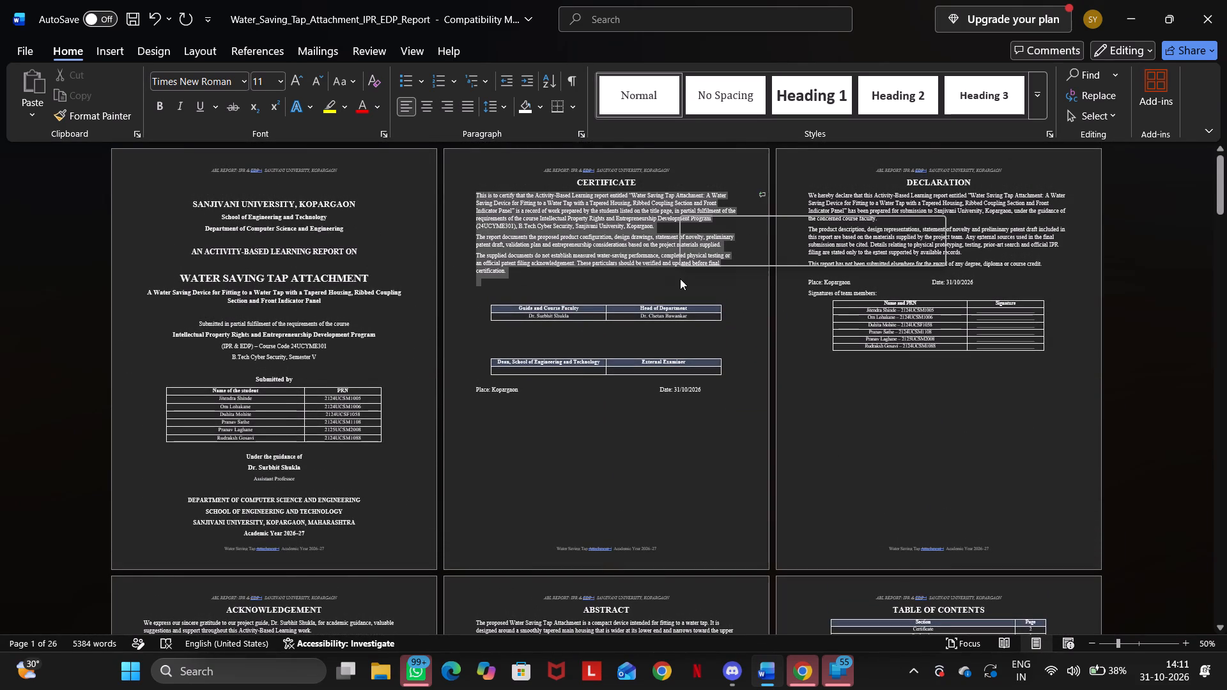
pyautogui.hotkey('ctrl', 'j')
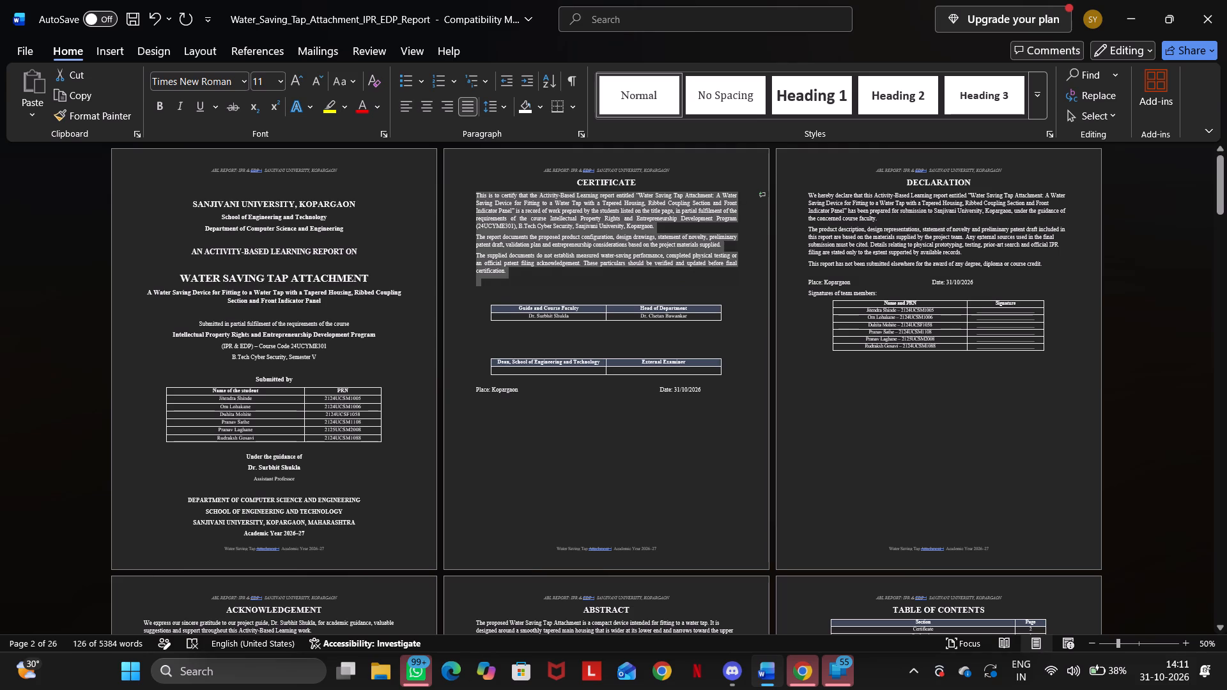
# Justify the Declaration page's heading together with its three body paragraphs.
pyautogui.click(796, 188)
pyautogui.moveTo(796, 188); pyautogui.dragTo(1054, 261)
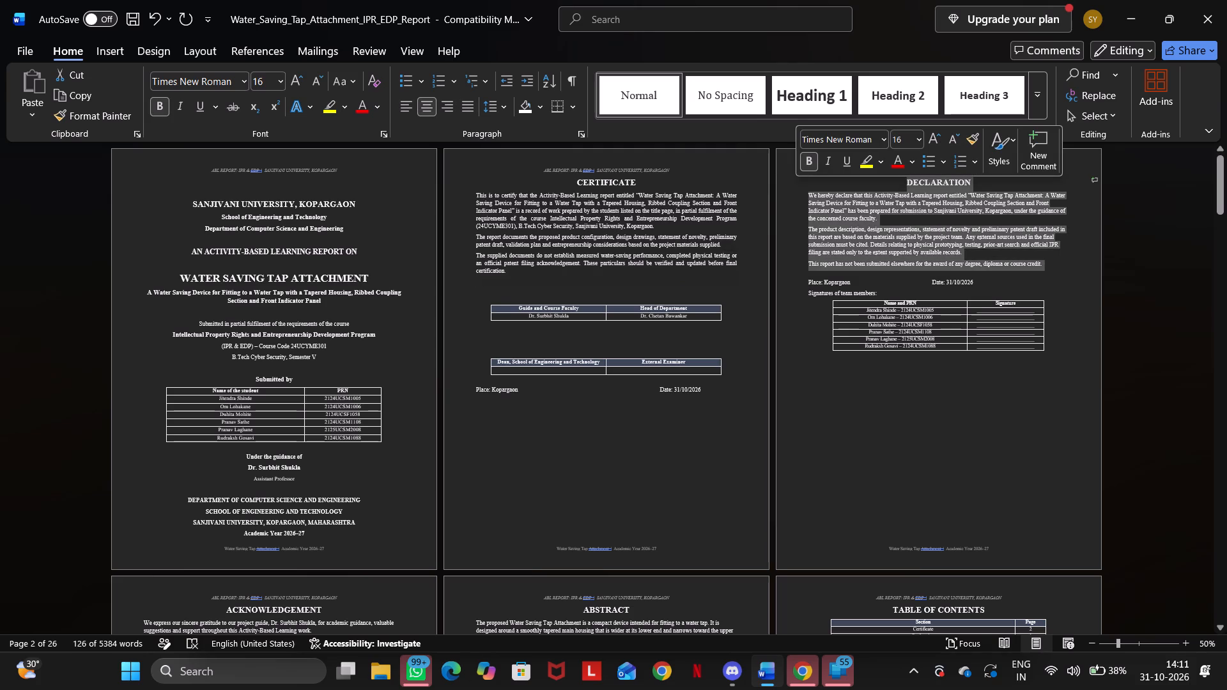
pyautogui.moveTo(1054, 261); pyautogui.dragTo(1054, 266)
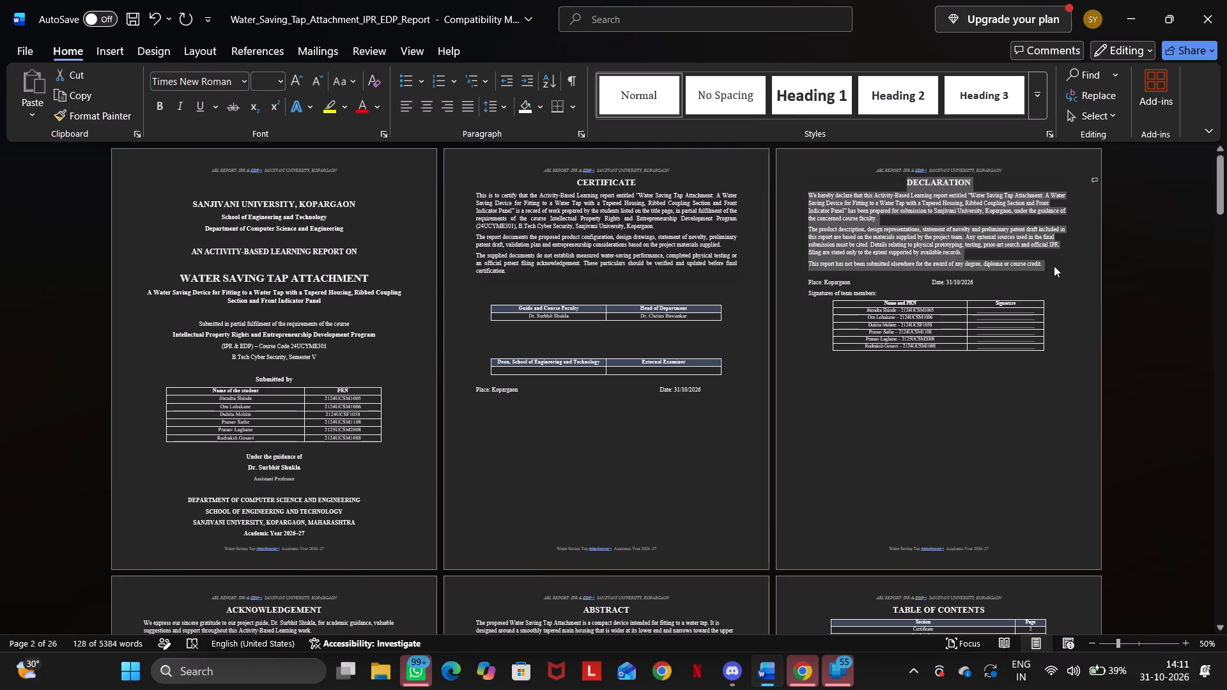
pyautogui.hotkey('ctrl', 'j')
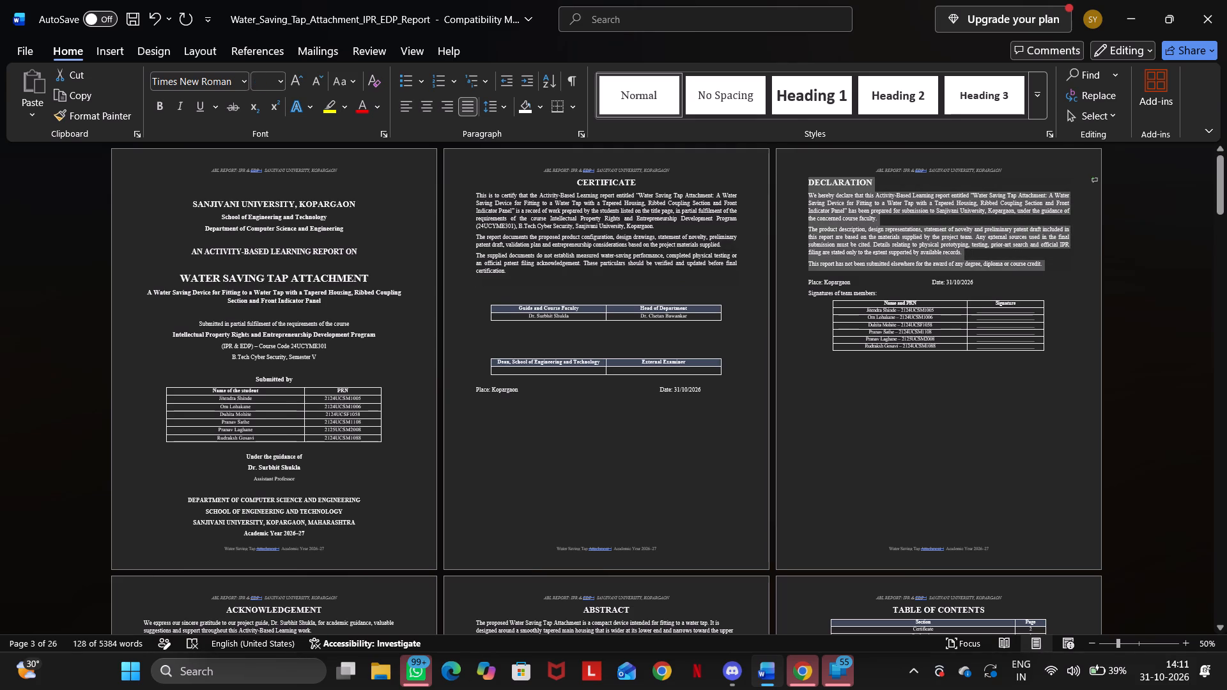
# Insert 14 spaces before the date on the Declaration page to shift it towards the right margin.
pyautogui.click(925, 282)
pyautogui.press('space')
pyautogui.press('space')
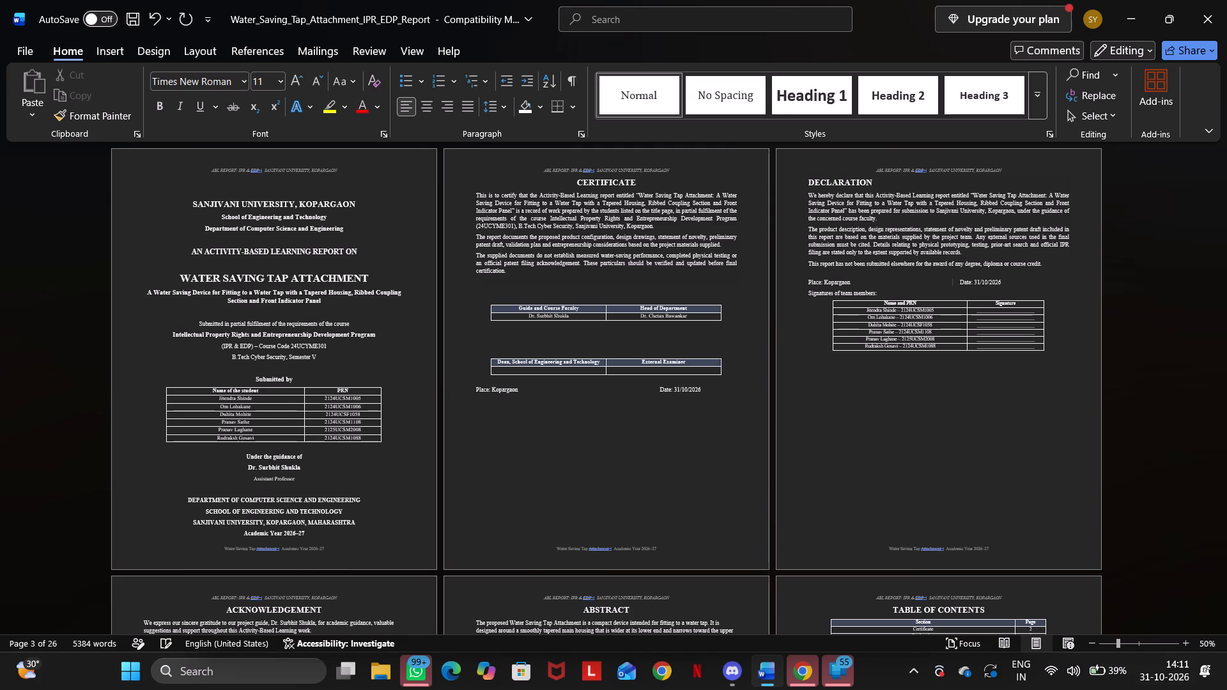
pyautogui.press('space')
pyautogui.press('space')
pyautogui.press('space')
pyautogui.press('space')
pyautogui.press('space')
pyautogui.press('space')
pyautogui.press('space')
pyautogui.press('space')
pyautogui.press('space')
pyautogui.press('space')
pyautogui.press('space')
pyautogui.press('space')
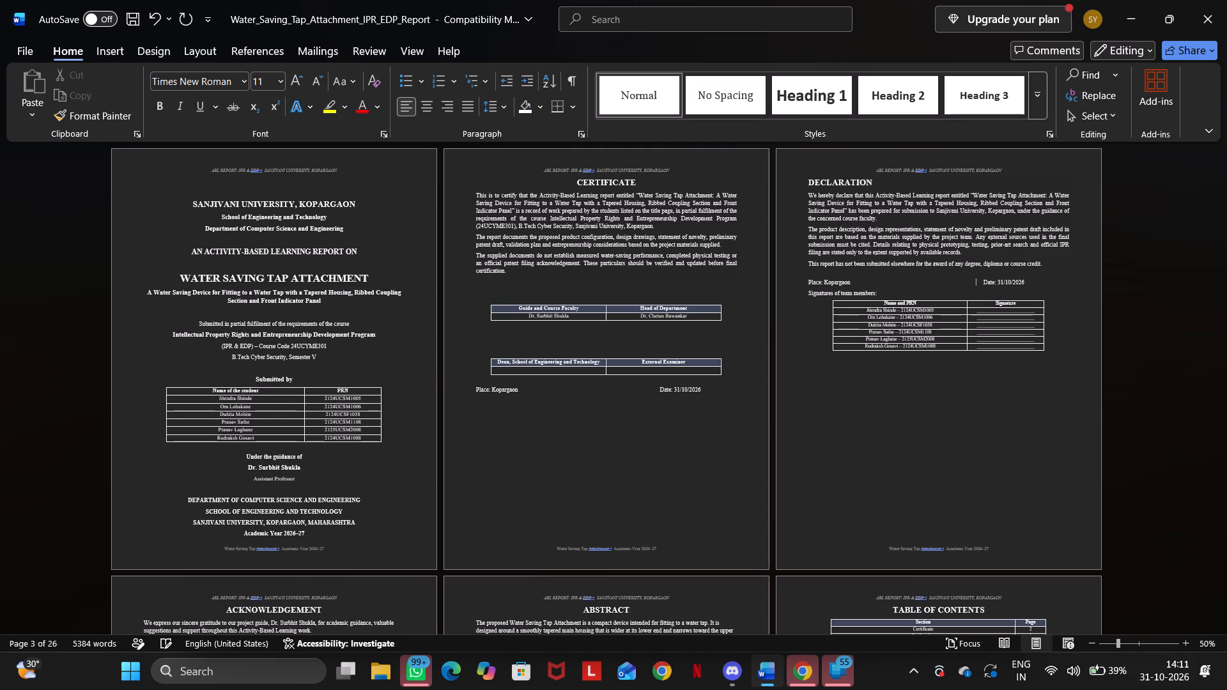
# Add three line breaks after "Signatures of team members:" on the Declaration page to move the signature table down.
pyautogui.click(922, 293)
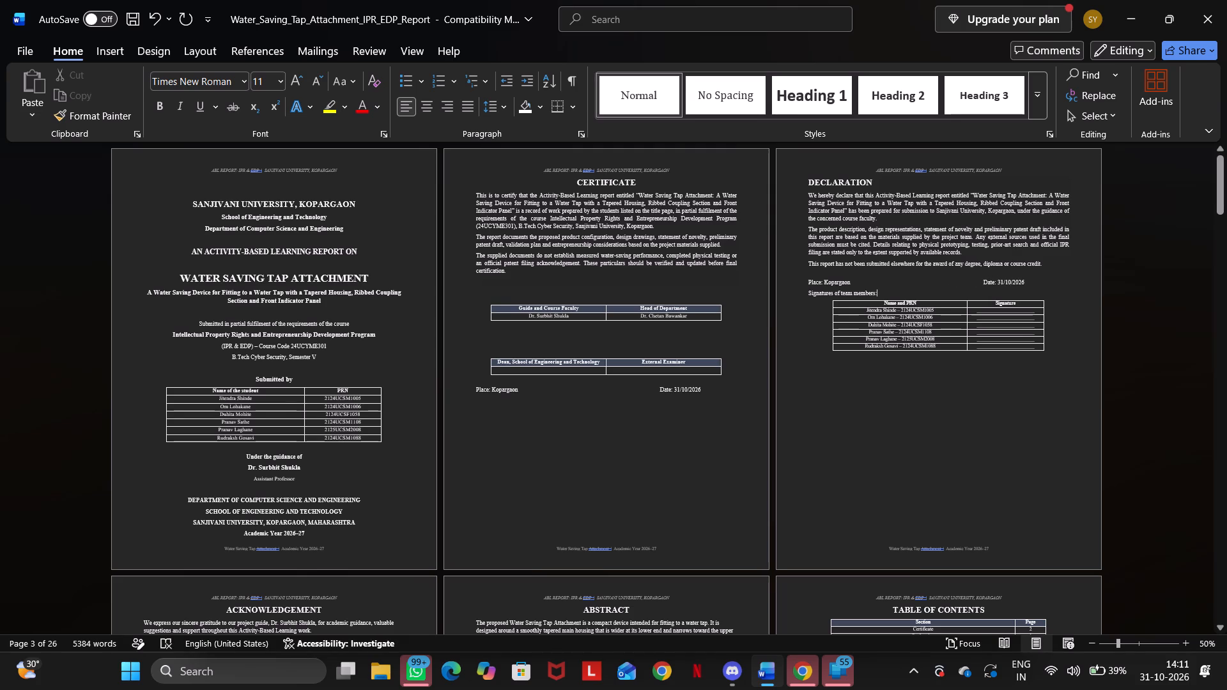
pyautogui.press('Return')
pyautogui.press('Return')
pyautogui.press('Return')
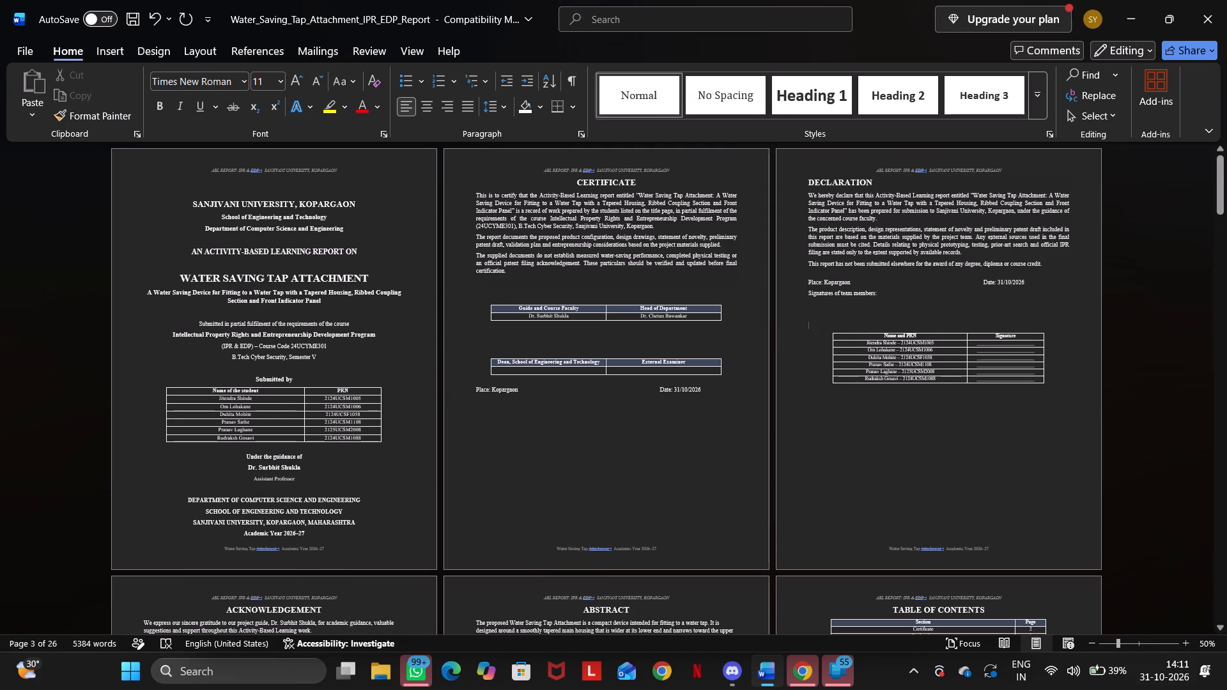
# Justify the three body paragraphs on the Acknowledgement page.
pyautogui.scroll(-1, 970, 344)
pyautogui.scroll(-1, 500, 405)
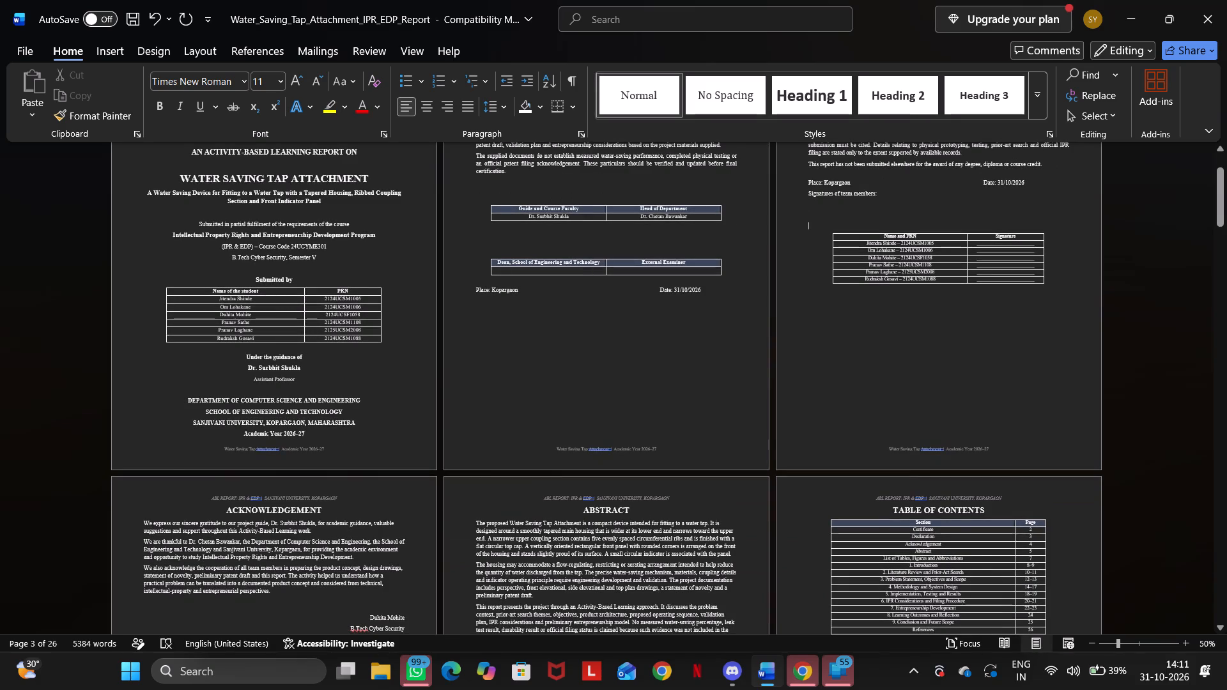
pyautogui.scroll(-2, 500, 405)
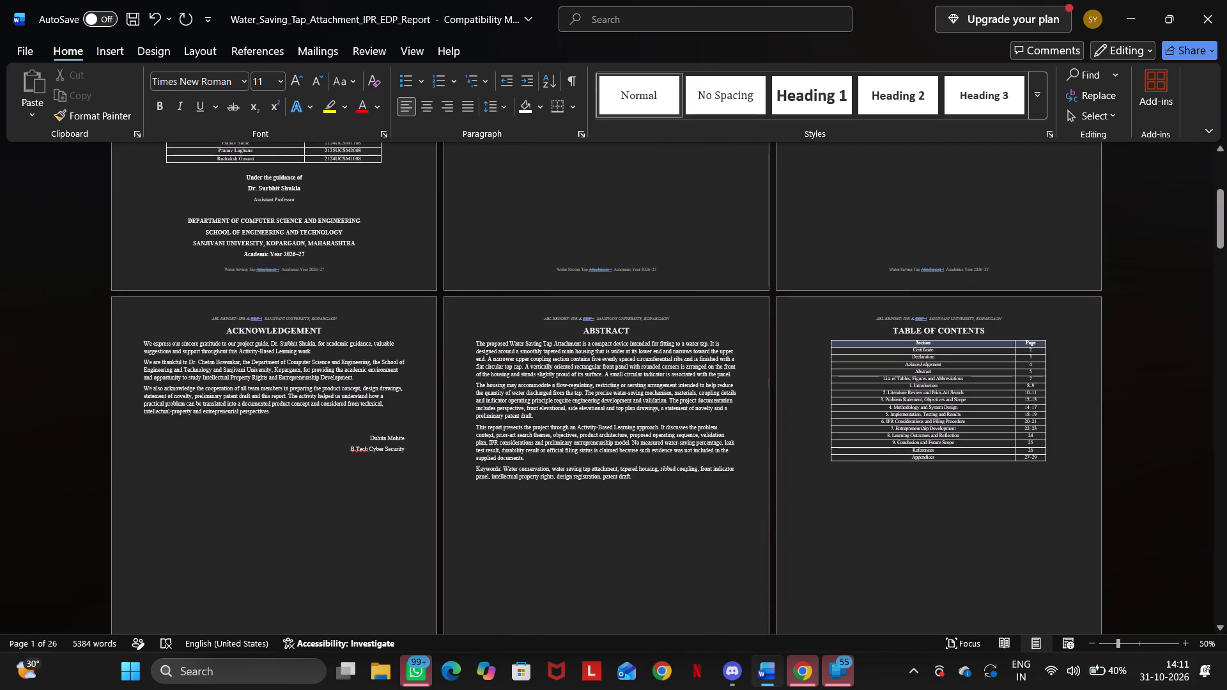
pyautogui.click(141, 347)
pyautogui.moveTo(141, 347); pyautogui.dragTo(279, 413)
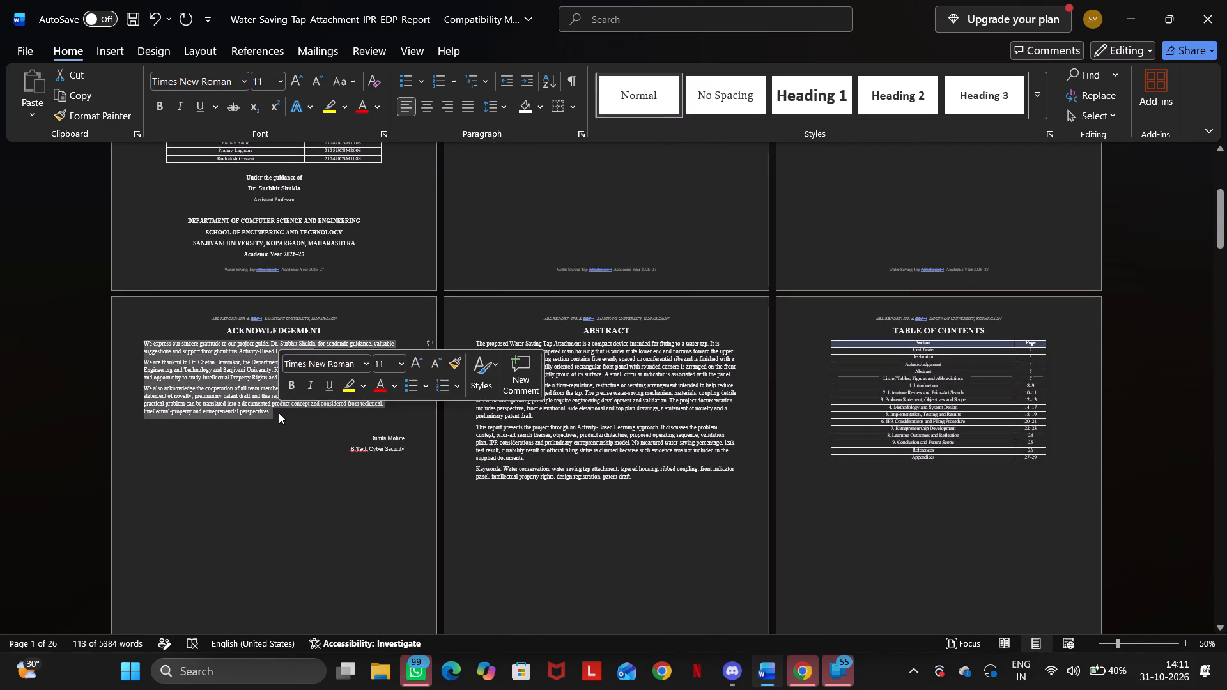
pyautogui.hotkey('ctrl', 'j')
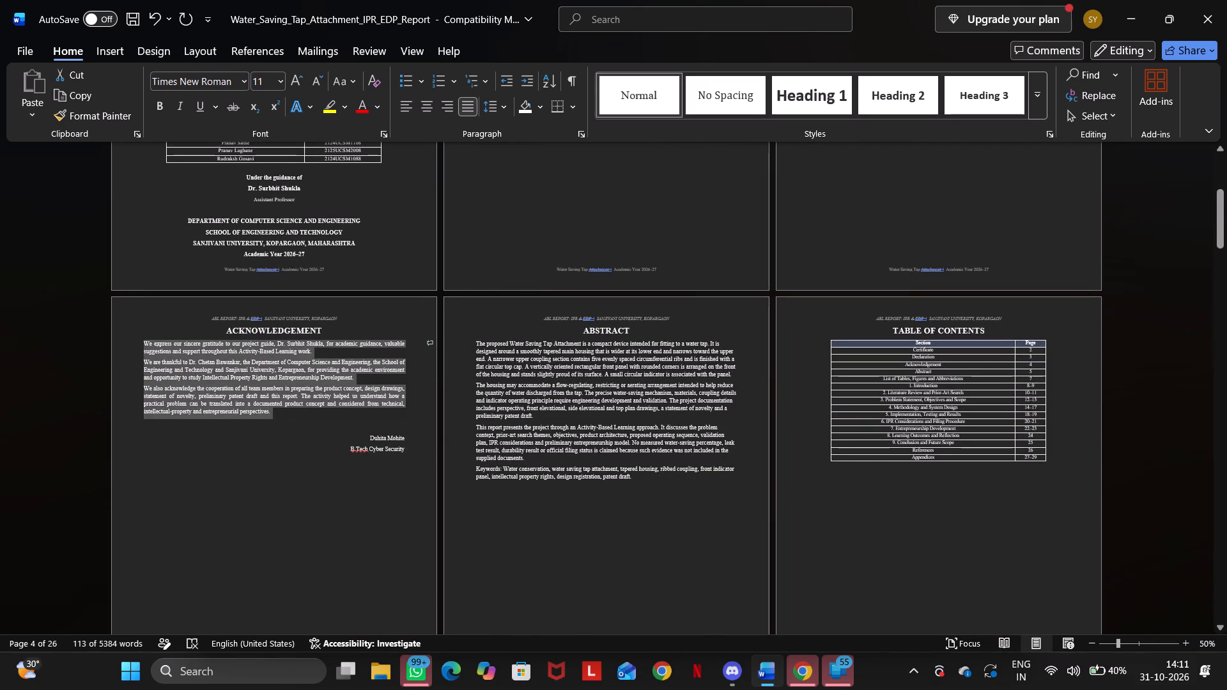
# Add one more blank line above the member's name in the Acknowledgement sign-off.
pyautogui.click(344, 438)
pyautogui.press('Return')
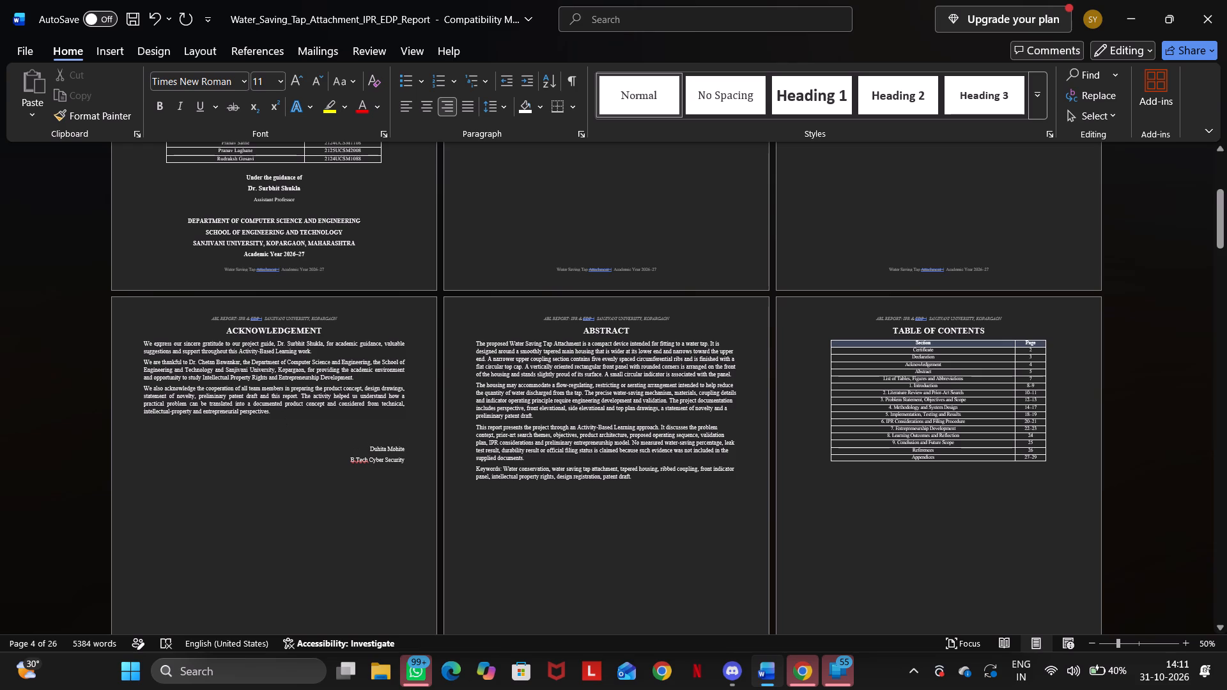
# Justify the Abstract page's body text, including the Keywords paragraph but not the heading.
pyautogui.click(468, 332)
pyautogui.moveTo(468, 332); pyautogui.dragTo(601, 440)
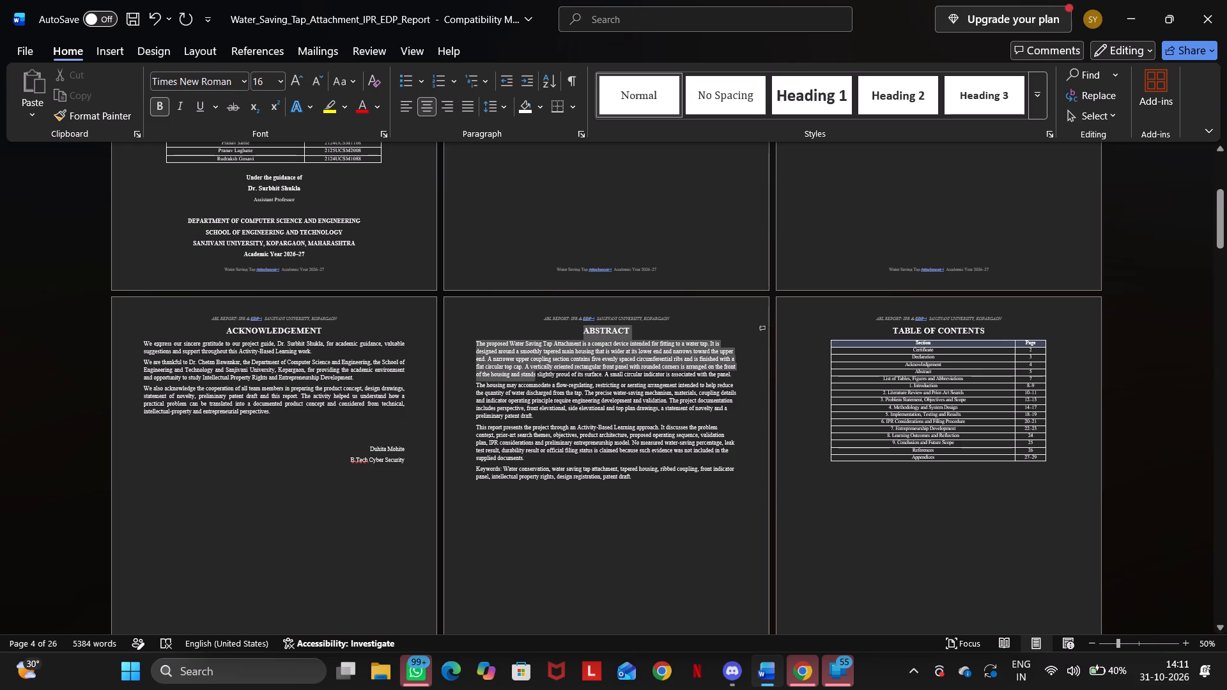
pyautogui.moveTo(601, 440); pyautogui.dragTo(628, 469)
pyautogui.click(622, 495)
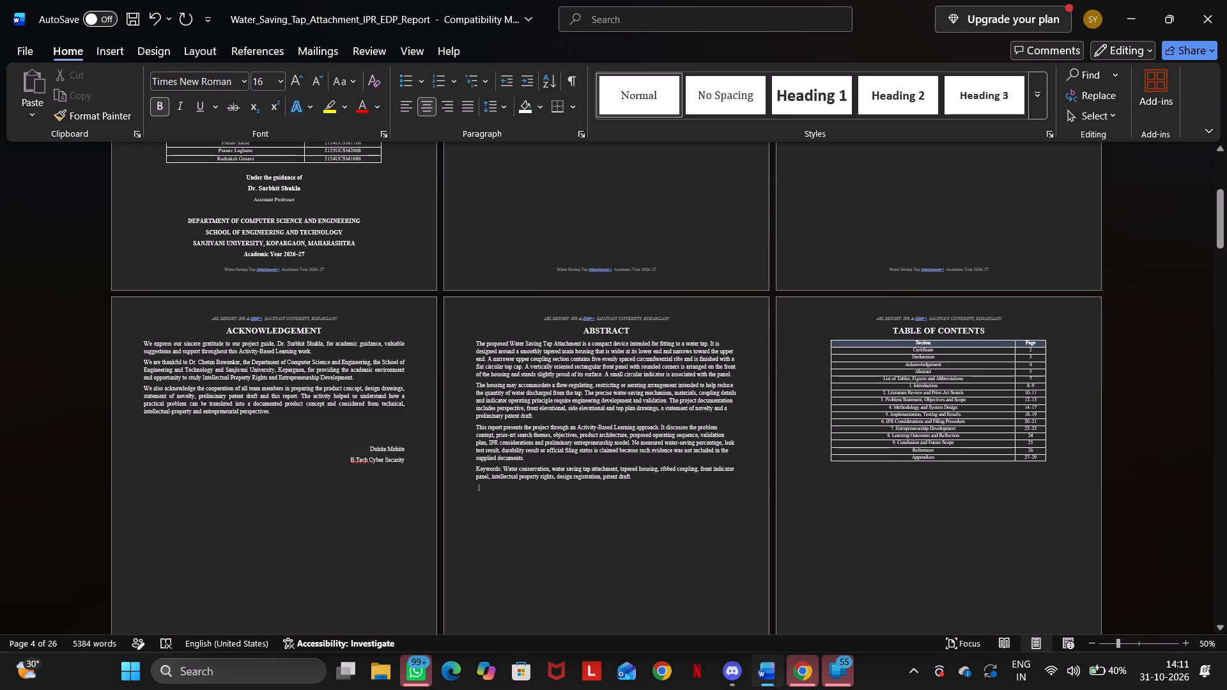
pyautogui.click(476, 340)
pyautogui.moveTo(476, 340); pyautogui.dragTo(711, 479)
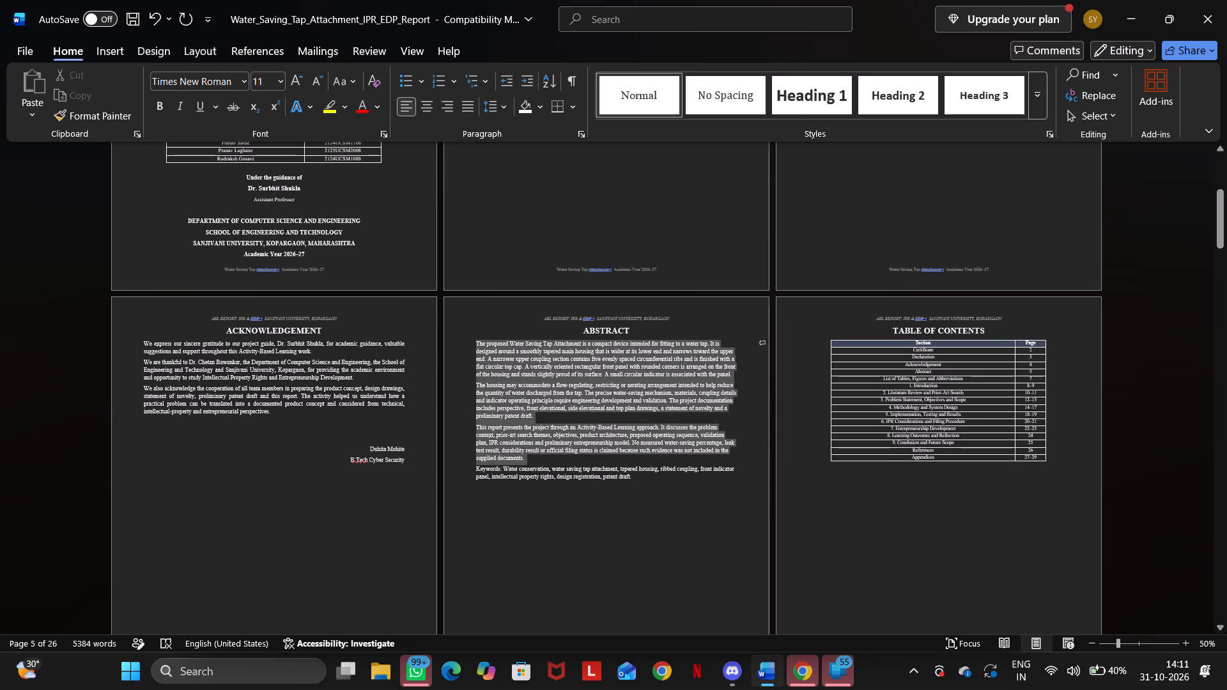
pyautogui.moveTo(711, 479); pyautogui.dragTo(708, 487)
pyautogui.hotkey('ctrl', 'j')
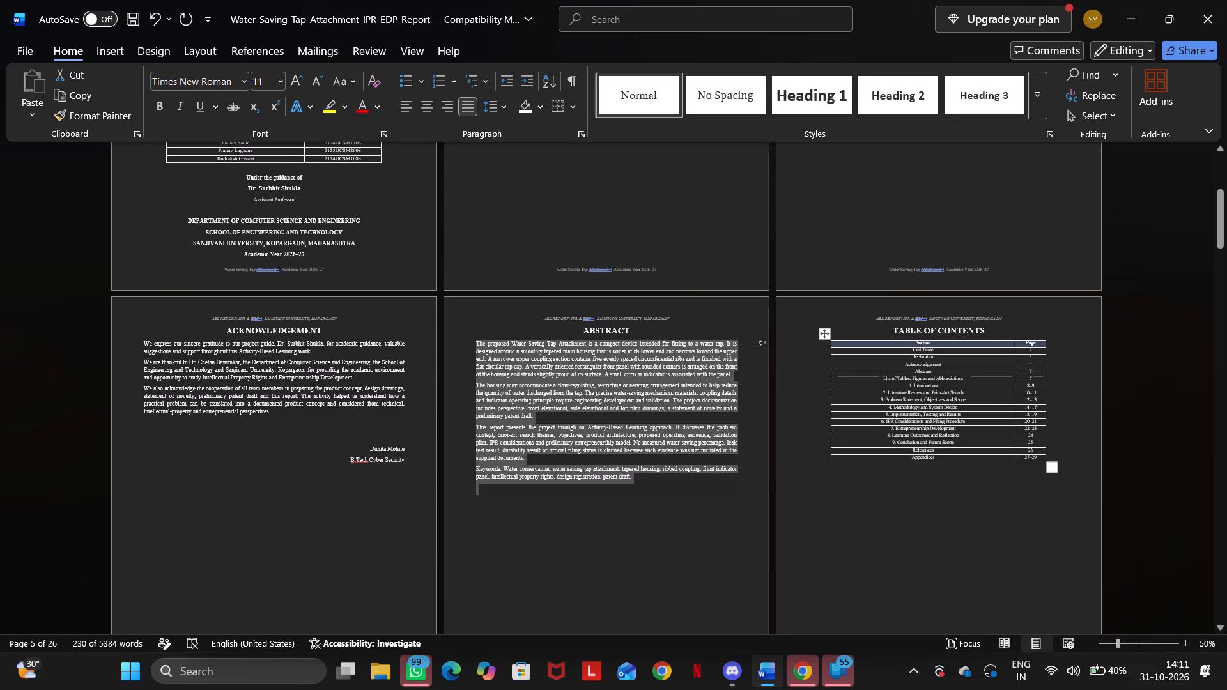
# Enlarge the Table of Contents table to about twice its height and slightly wider, spreading its rows down the page.
pyautogui.moveTo(1051, 468); pyautogui.dragTo(1055, 569)
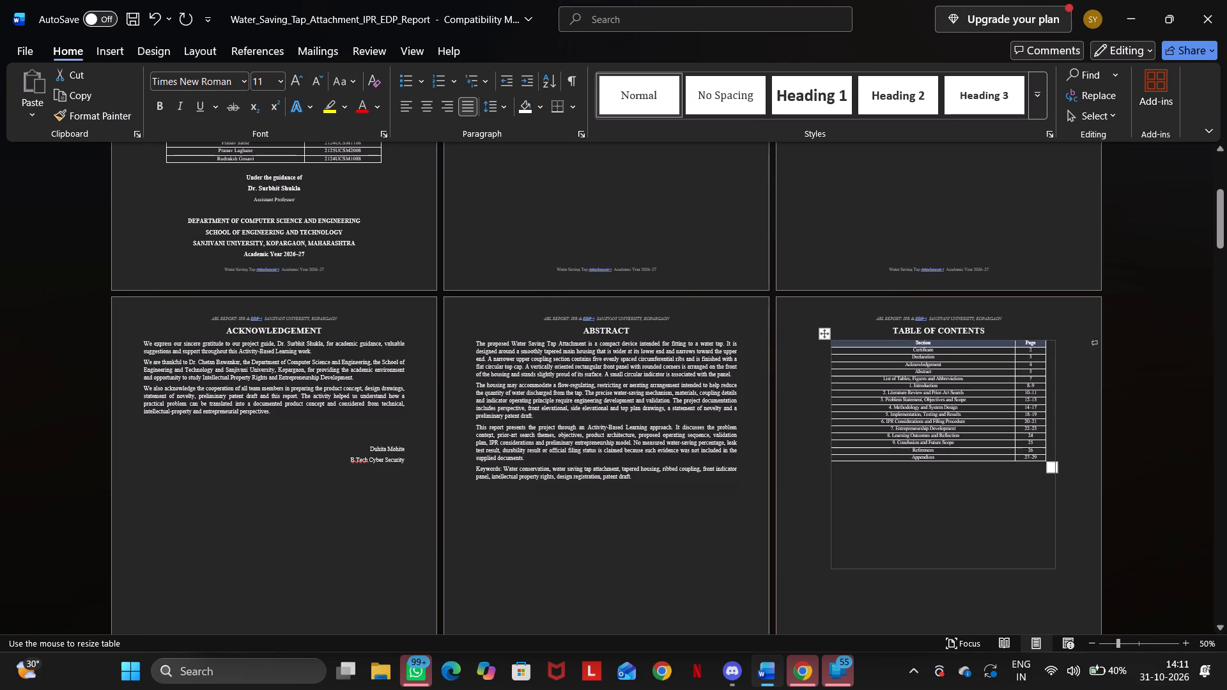
pyautogui.moveTo(1055, 569); pyautogui.dragTo(1055, 592)
# Justify the paragraph under 1.1 Background in Chapter 1.
pyautogui.scroll(-1, 1055, 592)
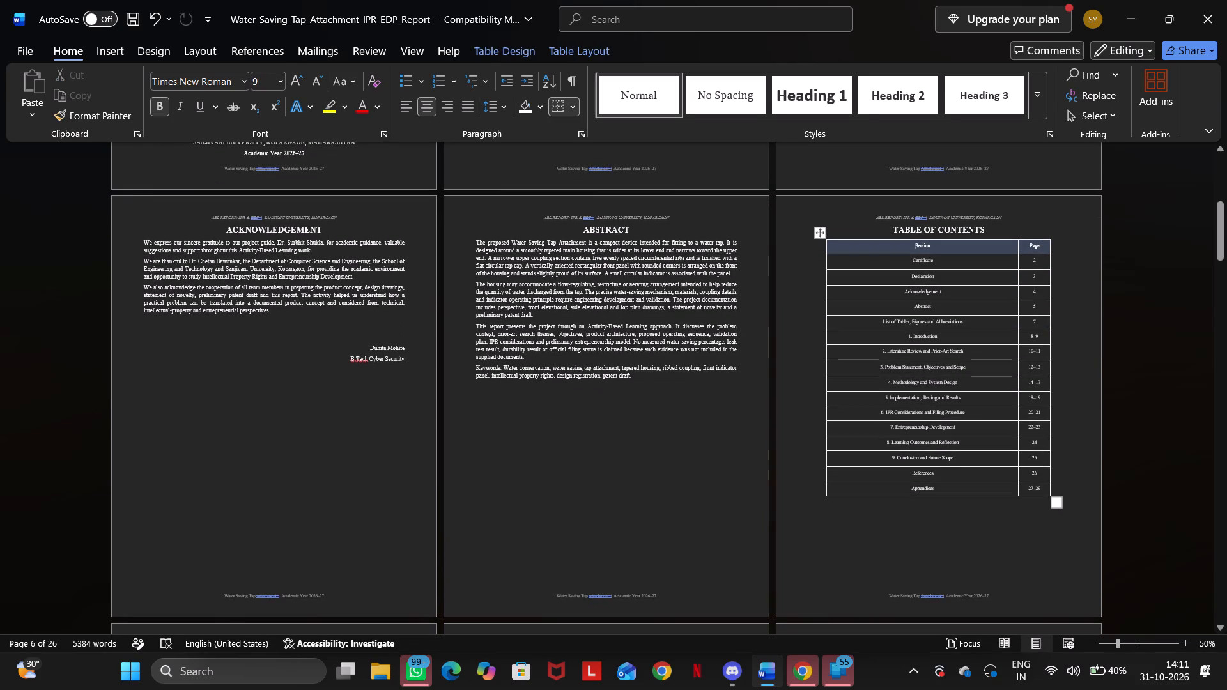
pyautogui.scroll(-2, 890, 464)
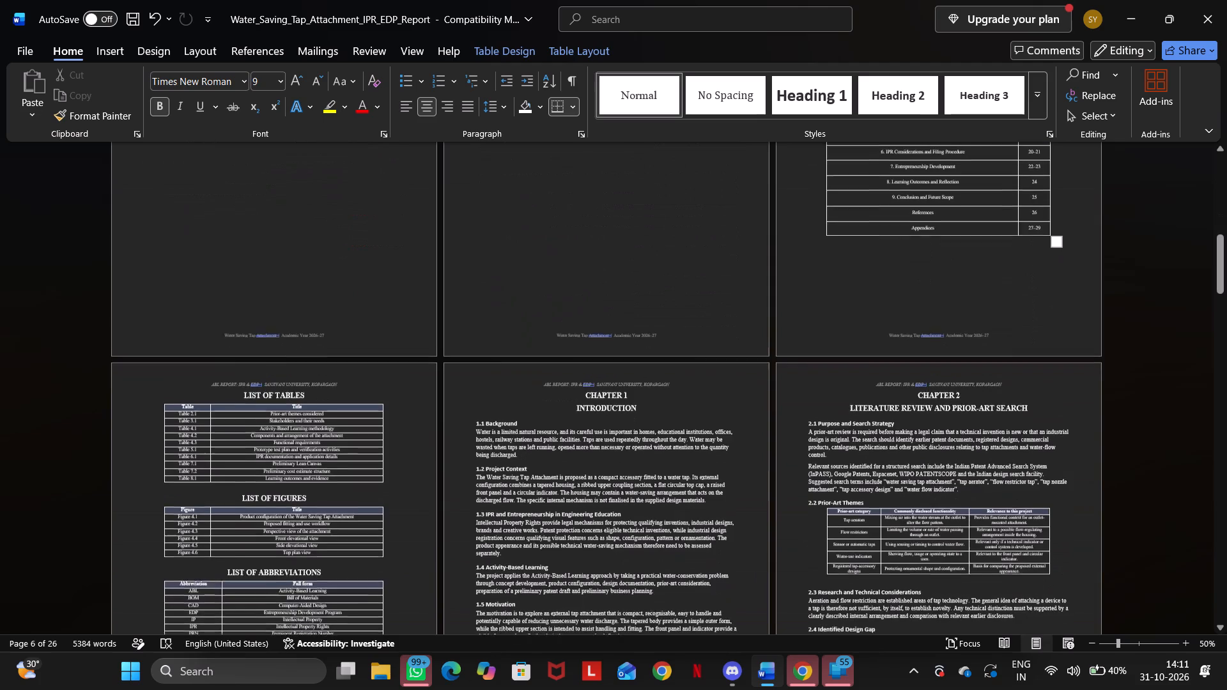
pyautogui.scroll(-1, 890, 464)
pyautogui.scroll(3, 855, 456)
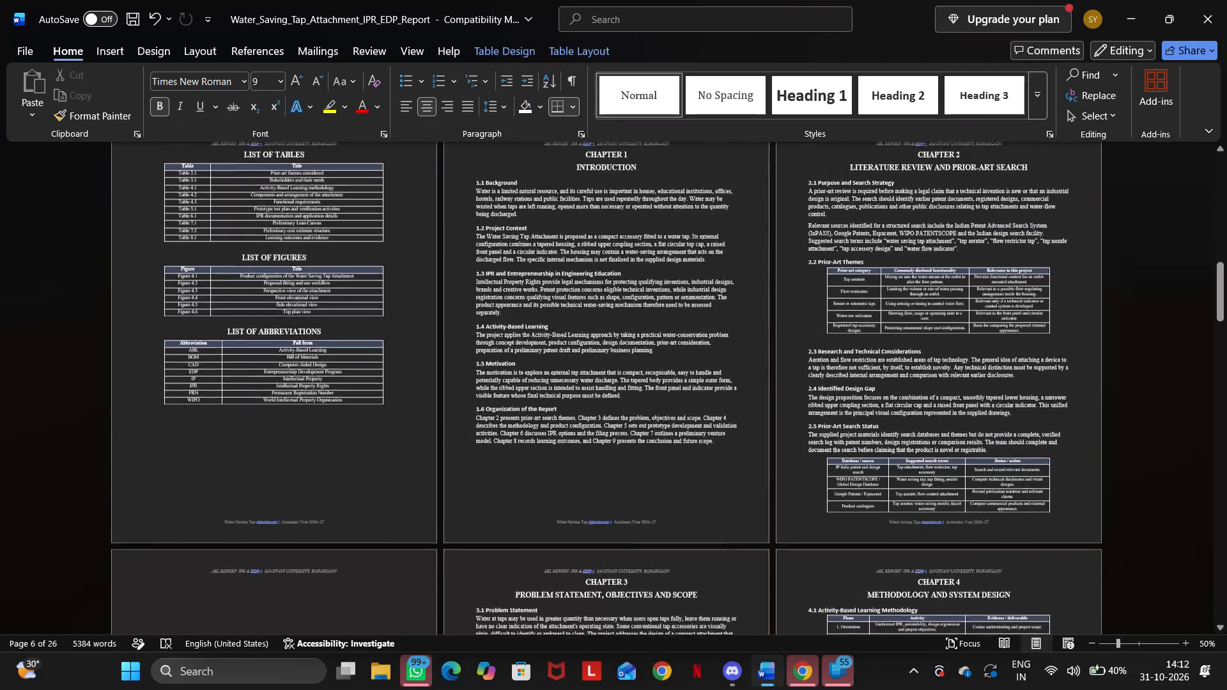
pyautogui.click(472, 189)
pyautogui.moveTo(472, 189); pyautogui.dragTo(525, 220)
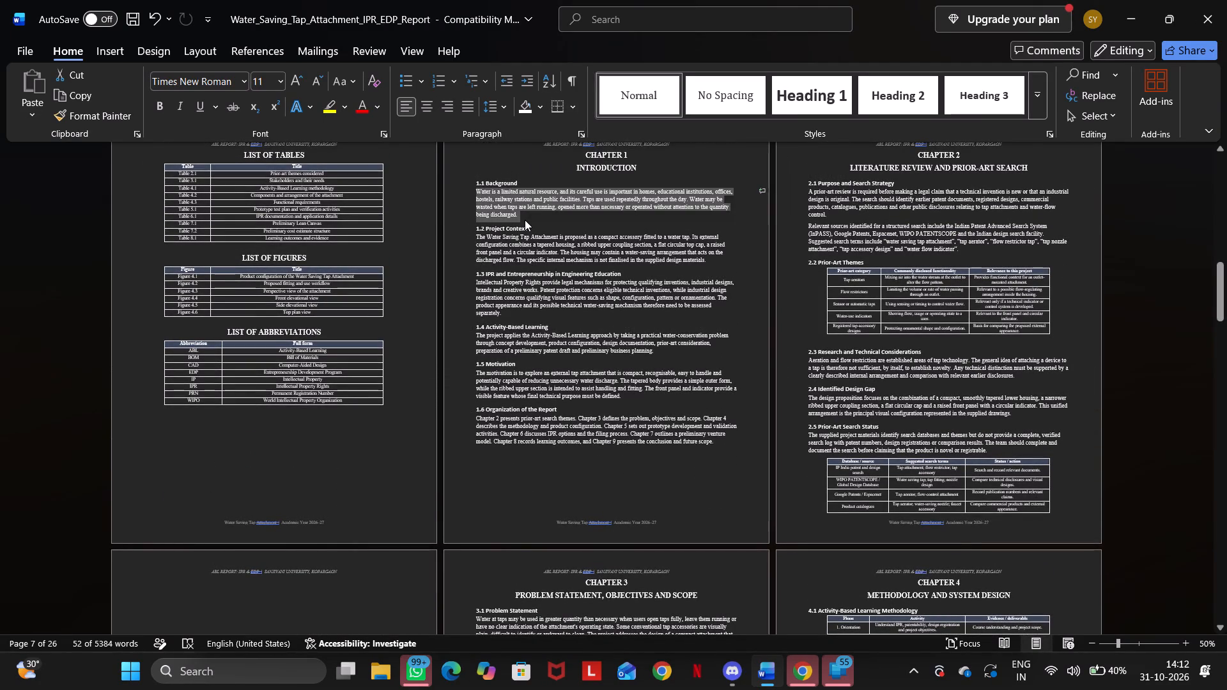
pyautogui.hotkey('ctrl', 'j')
# Justify the paragraphs under 1.2 Project Context and 1.3 IPR and Entrepreneurship in Engineering Education.
pyautogui.click(473, 243)
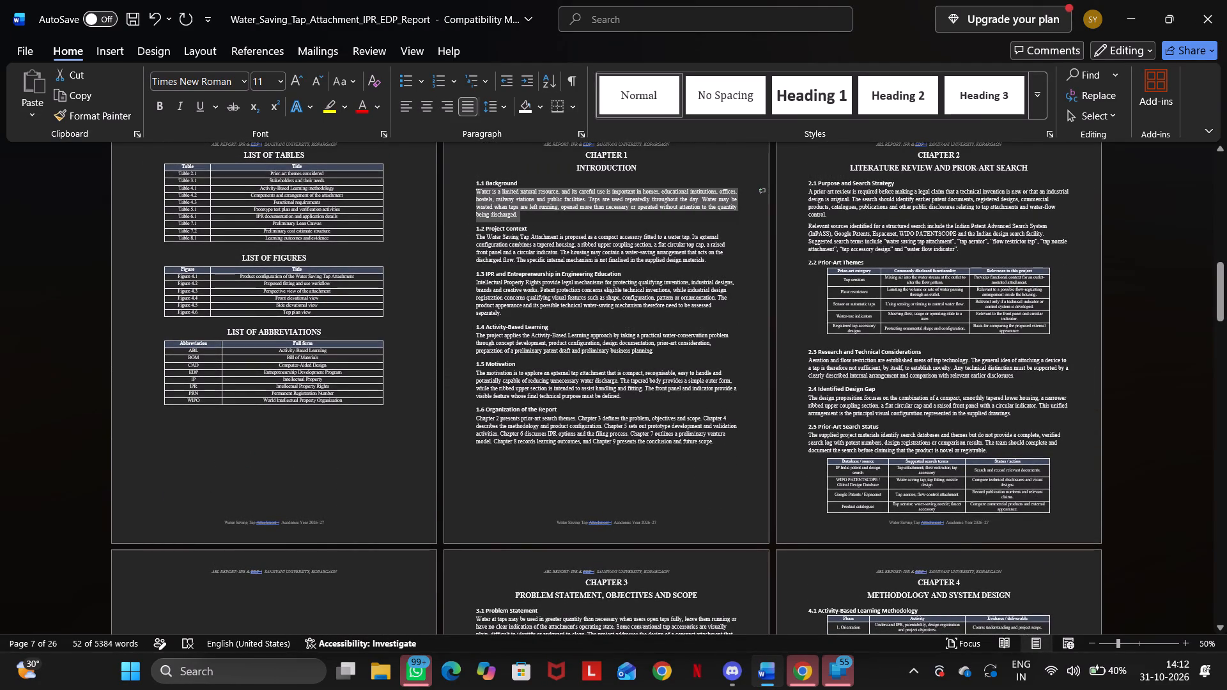
pyautogui.click(474, 240)
pyautogui.moveTo(474, 240); pyautogui.dragTo(614, 252)
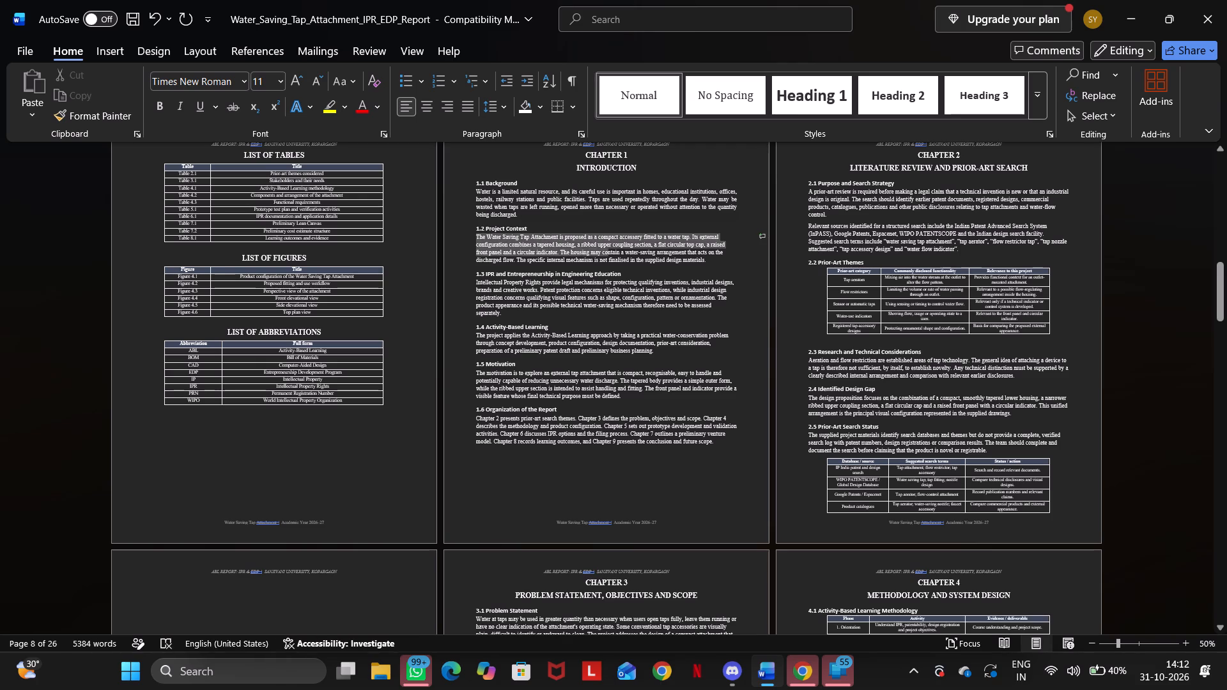
pyautogui.moveTo(614, 252); pyautogui.dragTo(709, 261)
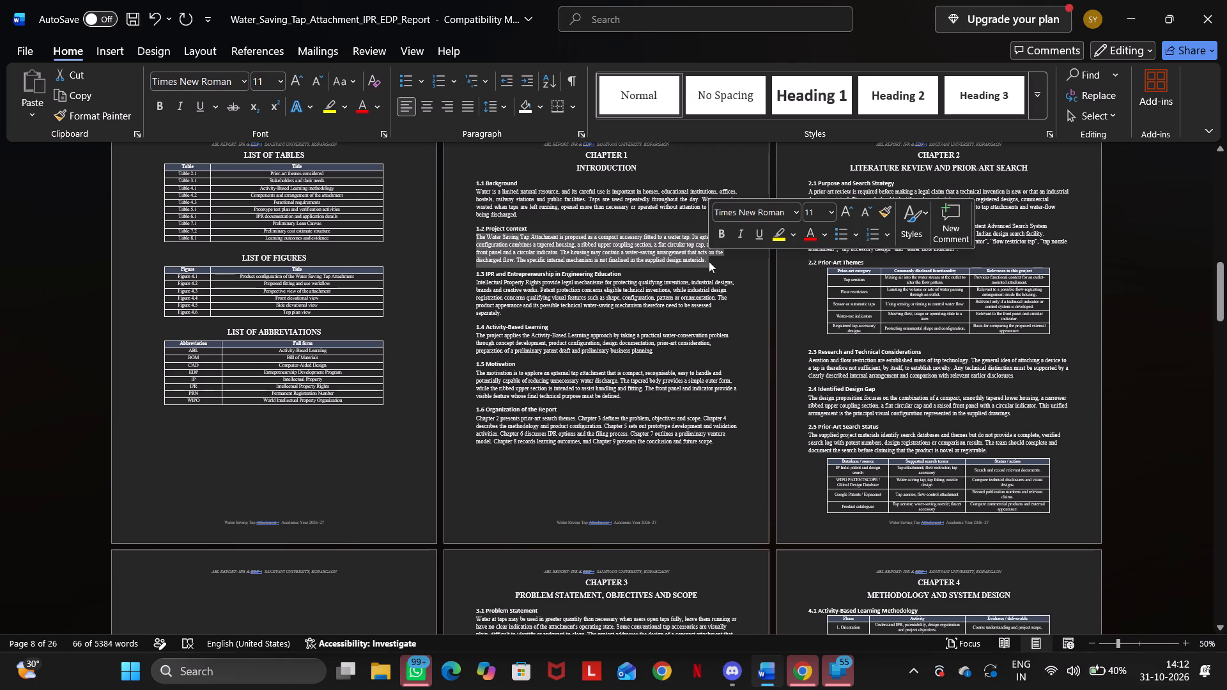
pyautogui.hotkey('ctrl', 'j')
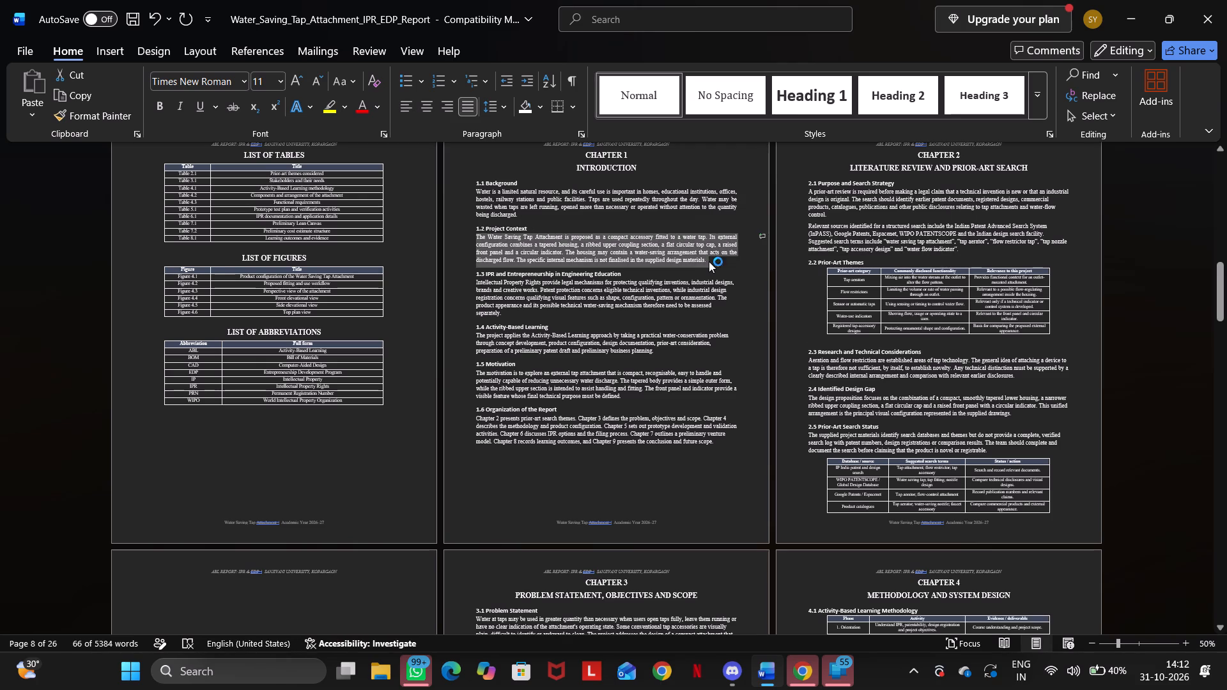
pyautogui.click(471, 284)
pyautogui.moveTo(471, 284); pyautogui.dragTo(504, 313)
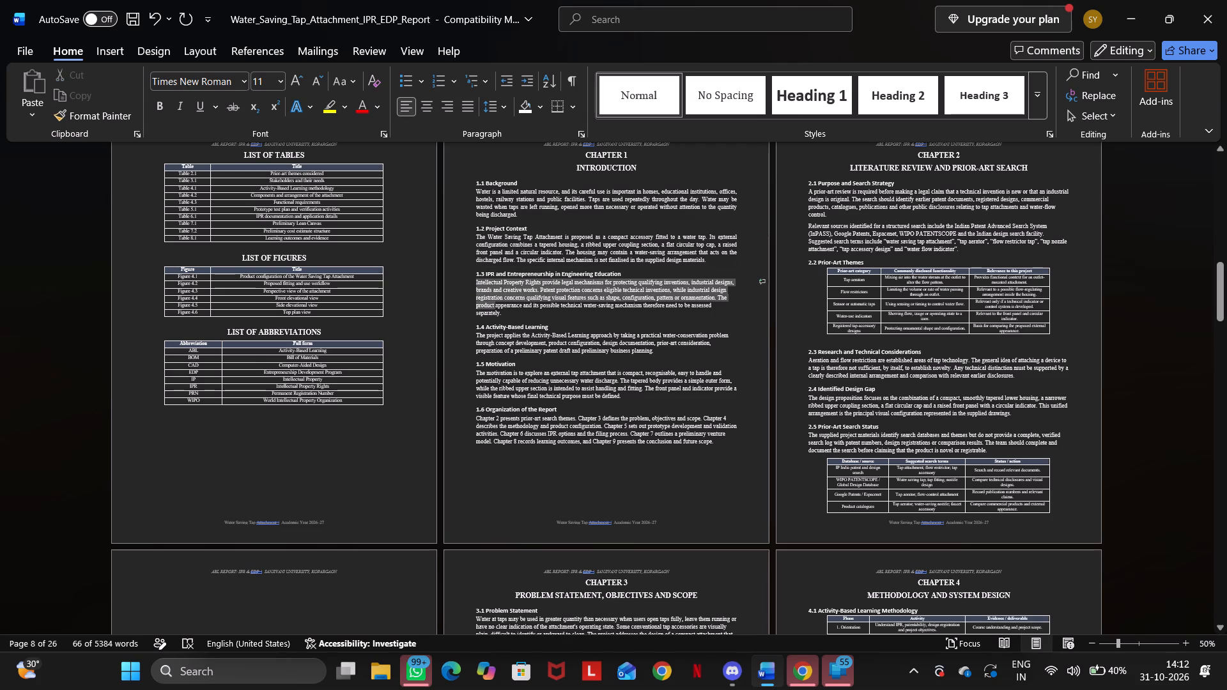
pyautogui.moveTo(504, 313); pyautogui.dragTo(505, 313)
pyautogui.hotkey('ctrl', 'j')
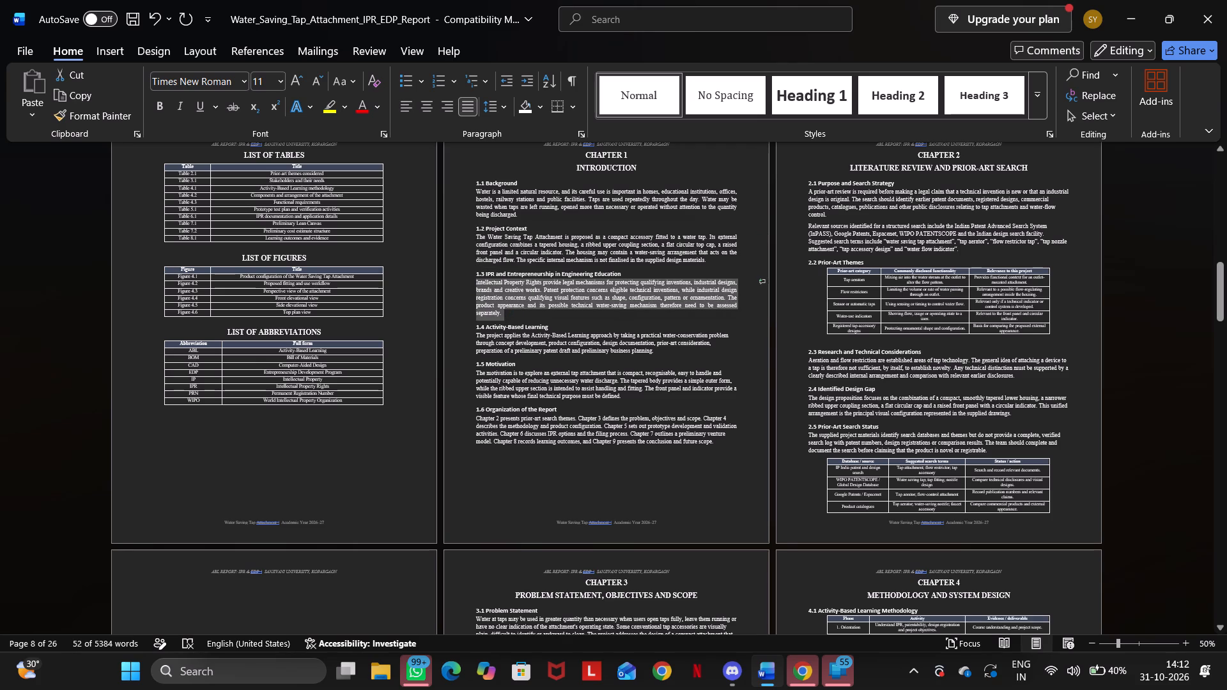
# Justify the paragraphs under 1.4 Activity-Based Learning, 1.5 Motivation and 1.6 Organization of the Report.
pyautogui.click(472, 337)
pyautogui.moveTo(472, 337); pyautogui.dragTo(637, 349)
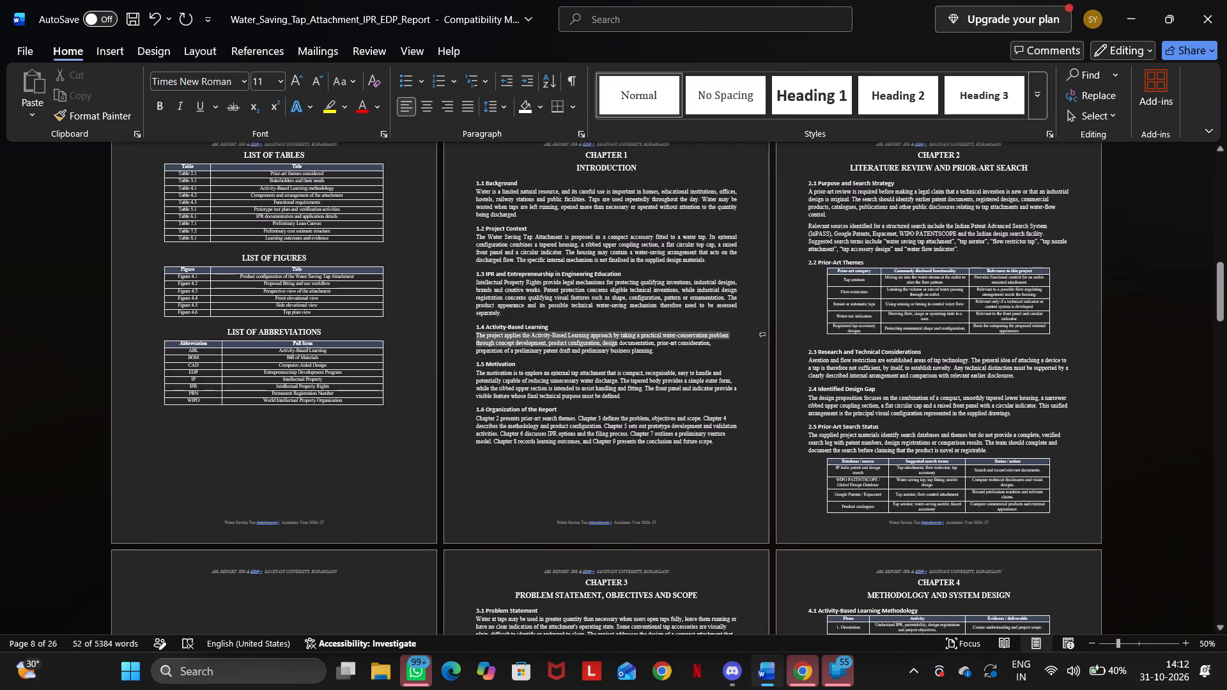
pyautogui.moveTo(637, 349); pyautogui.dragTo(657, 353)
pyautogui.hotkey('ctrl', 'j')
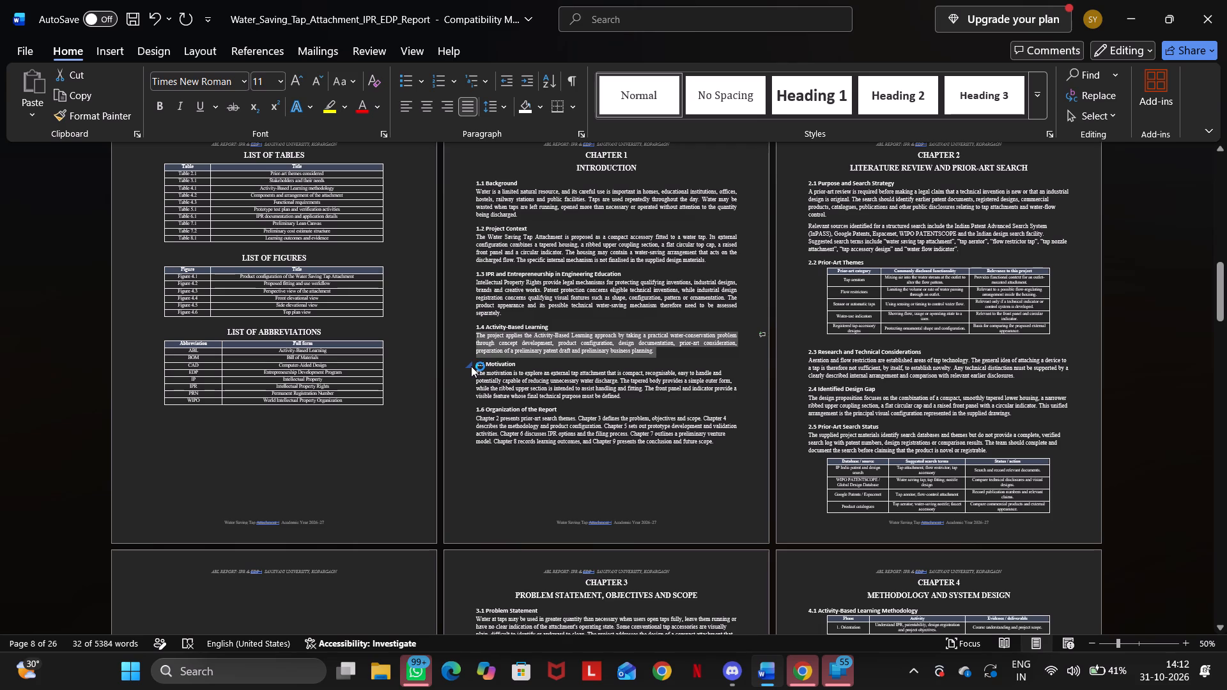
pyautogui.moveTo(471, 366); pyautogui.dragTo(527, 394)
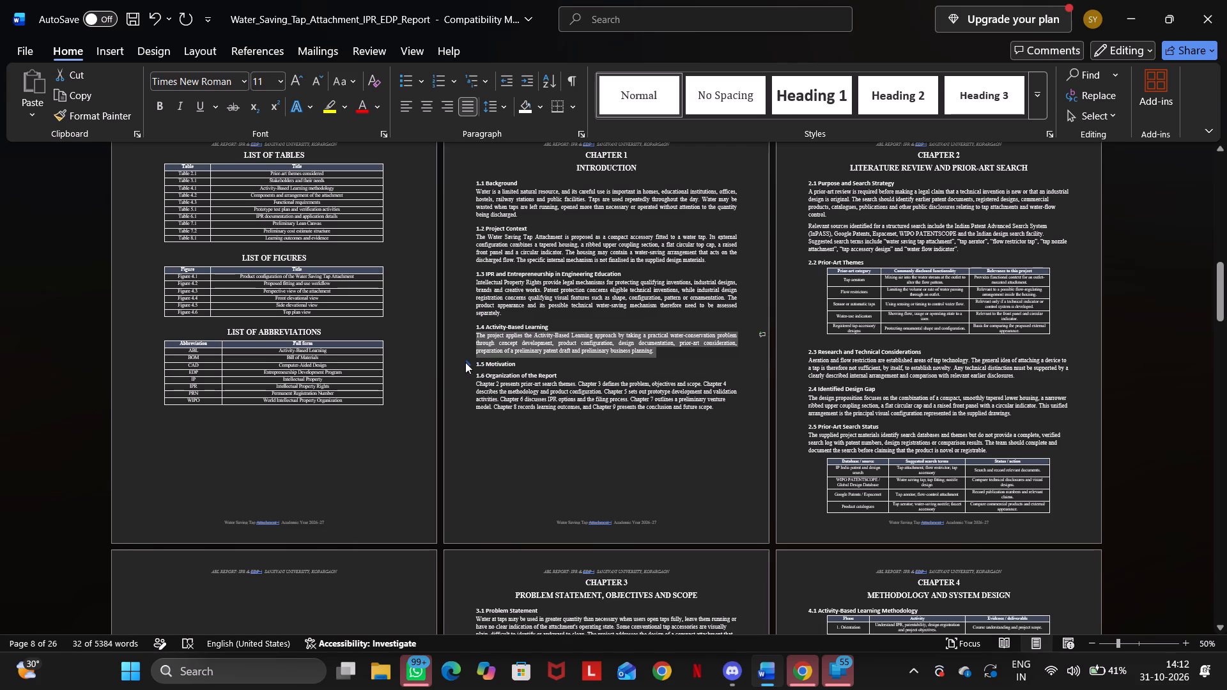
pyautogui.click(467, 366)
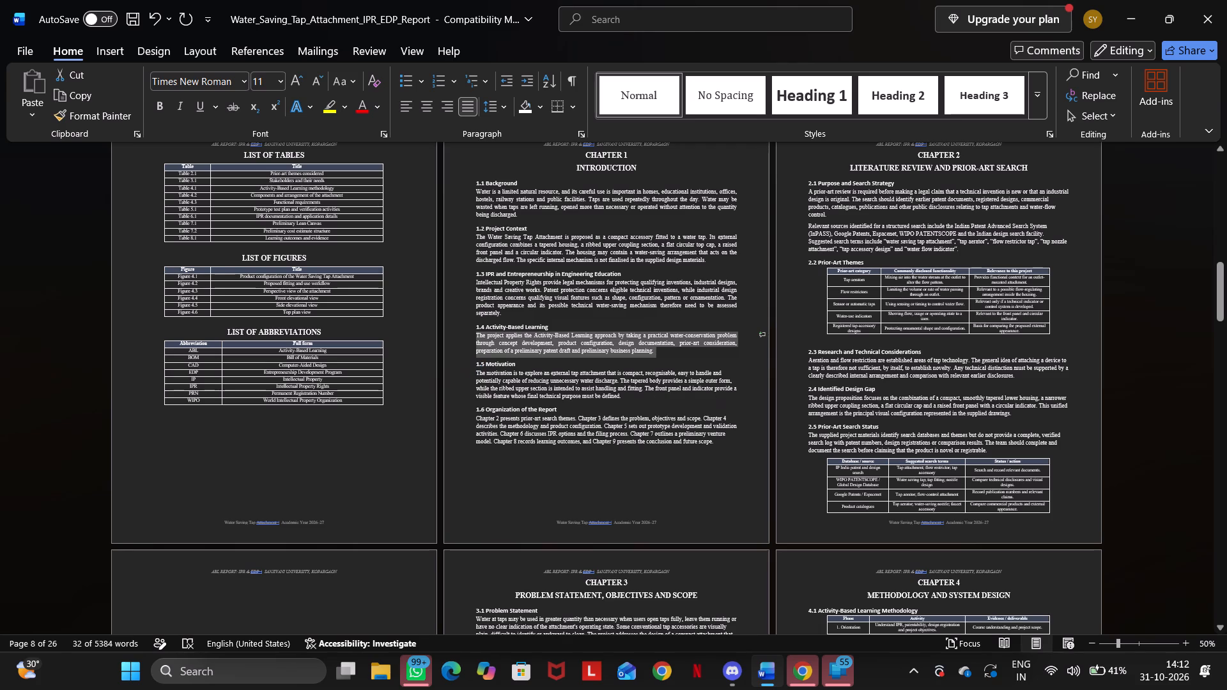
pyautogui.click(470, 375)
pyautogui.moveTo(470, 375); pyautogui.dragTo(622, 394)
pyautogui.click(622, 394)
pyautogui.hotkey('ctrl', 'j')
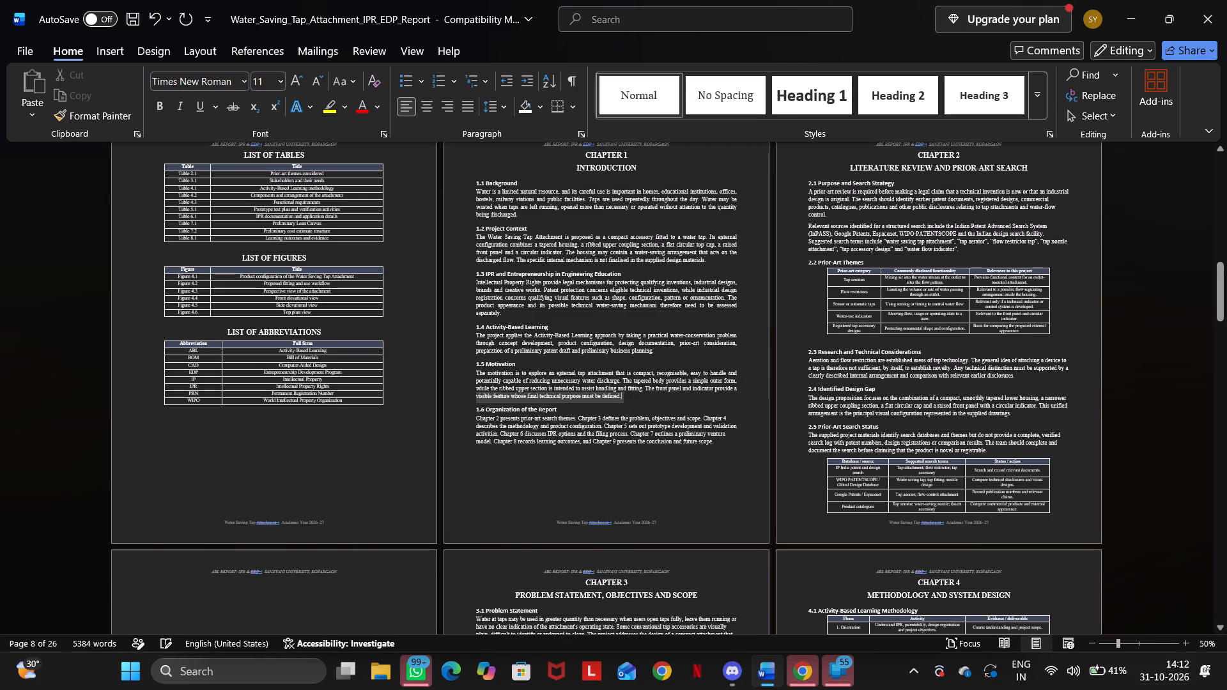
pyautogui.click(472, 418)
pyautogui.moveTo(472, 418); pyautogui.dragTo(730, 441)
pyautogui.hotkey('ctrl', 'j')
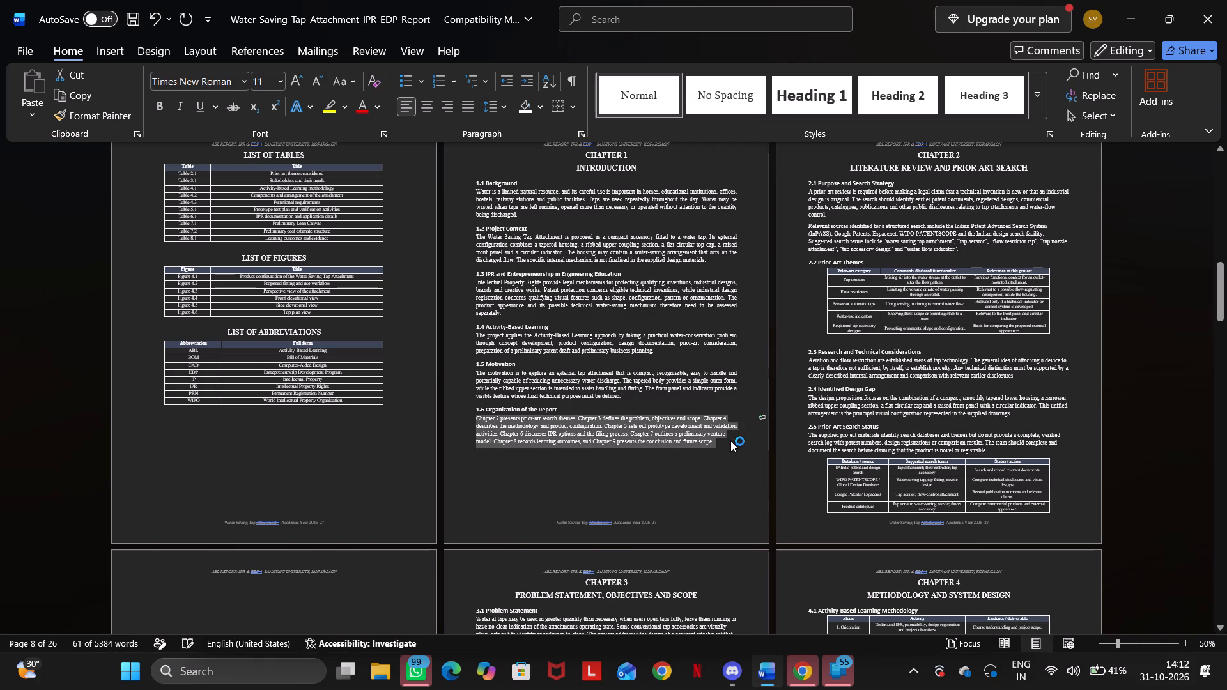
# Justify both paragraphs under 2.1 Purpose and Search Strategy in Chapter 2.
pyautogui.scroll(1, 746, 437)
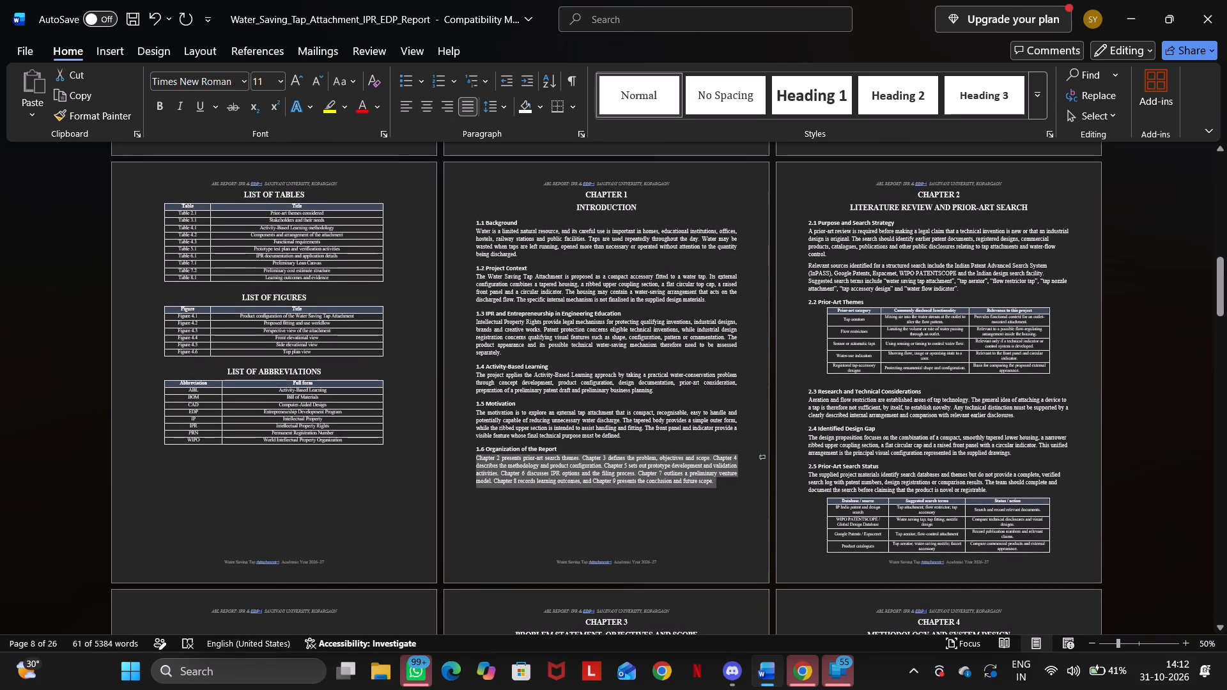
pyautogui.click(804, 230)
pyautogui.moveTo(804, 230); pyautogui.dragTo(1005, 275)
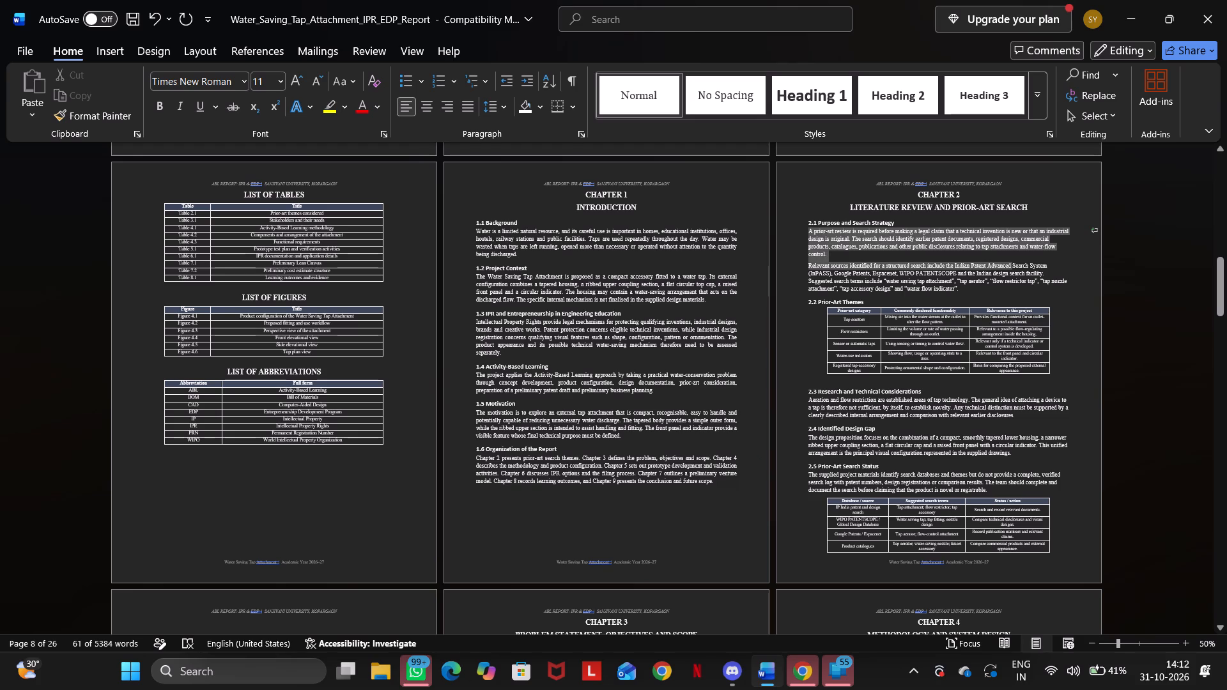
pyautogui.moveTo(1005, 275); pyautogui.dragTo(1015, 287)
pyautogui.hotkey('ctrl', 'j')
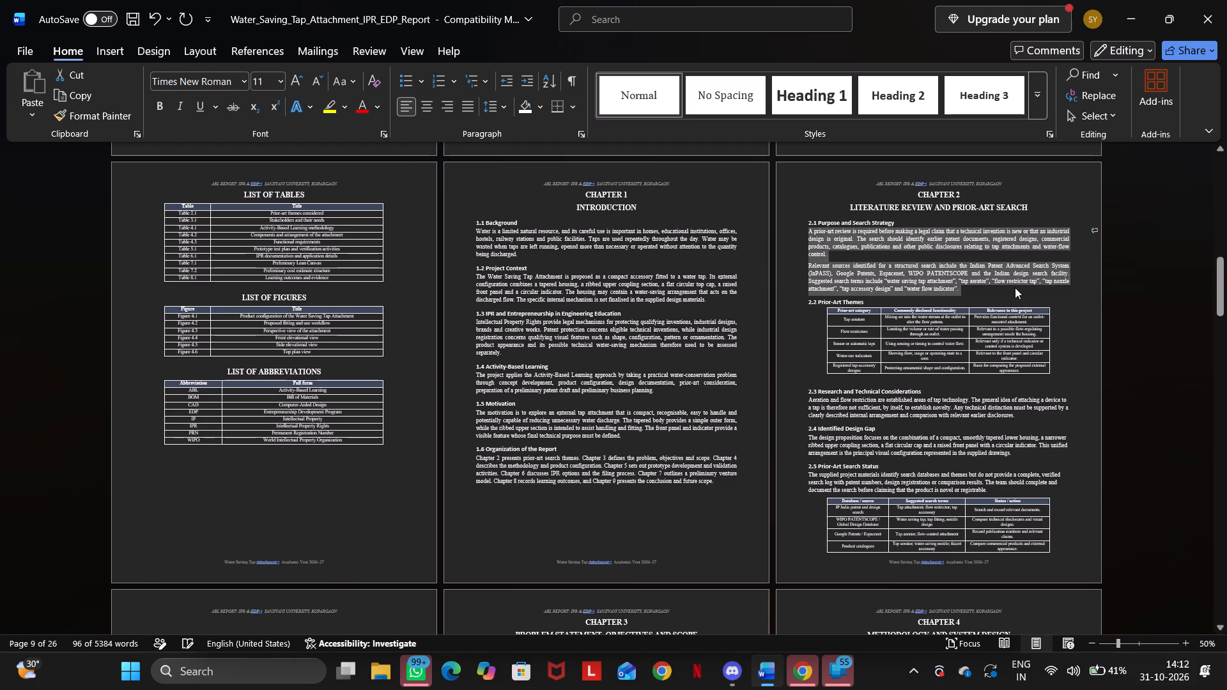
# Apply the current shading colour to the body cells of the table under 2.2 Prior-Art Themes.
pyautogui.click(831, 316)
pyautogui.moveTo(831, 316); pyautogui.dragTo(997, 364)
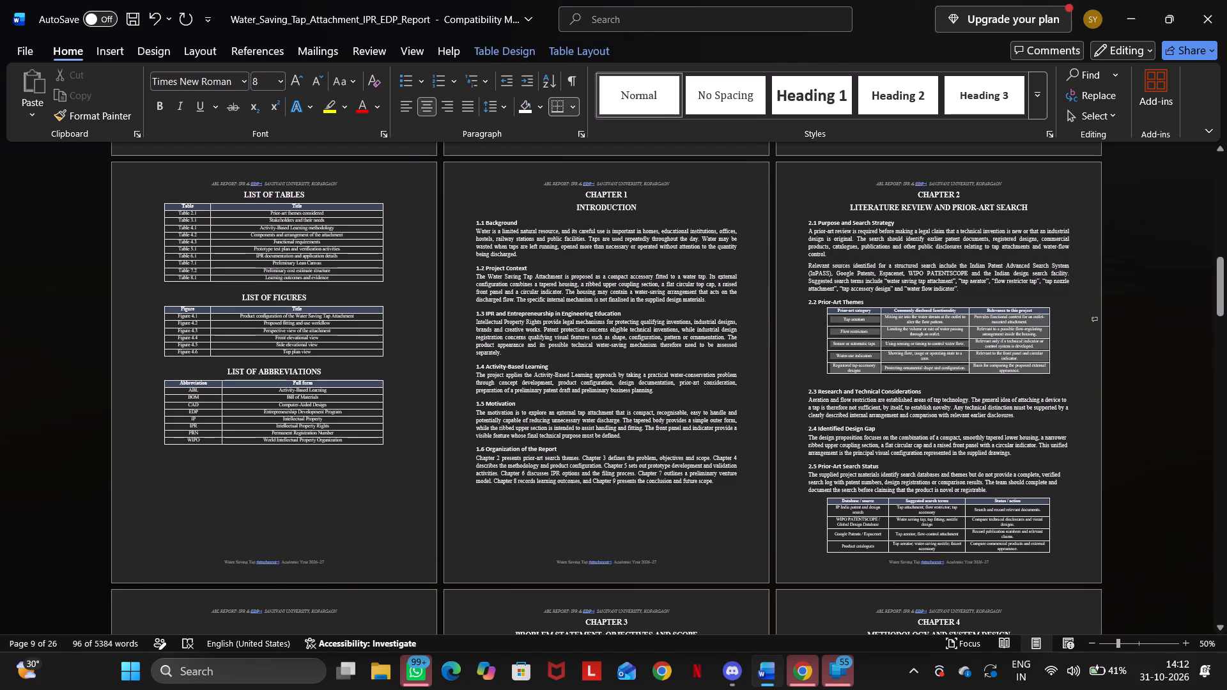
pyautogui.moveTo(997, 364); pyautogui.dragTo(997, 365)
pyautogui.click(532, 109)
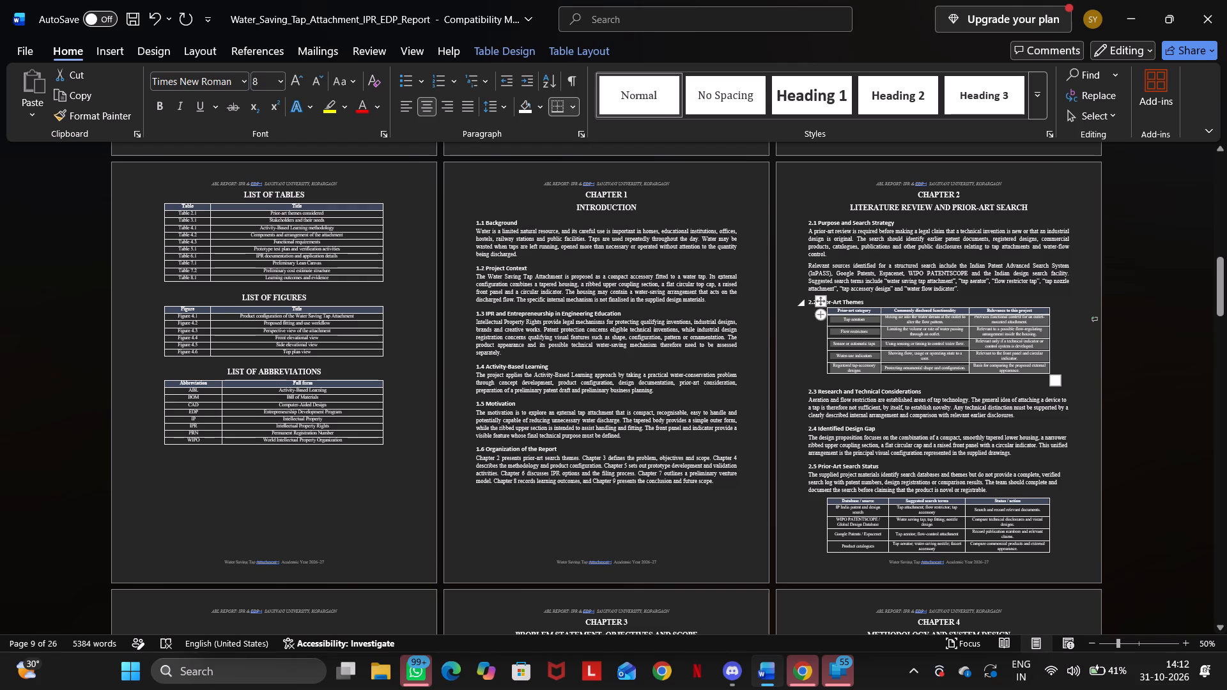
pyautogui.moveTo(833, 307); pyautogui.dragTo(838, 321)
pyautogui.click(838, 321)
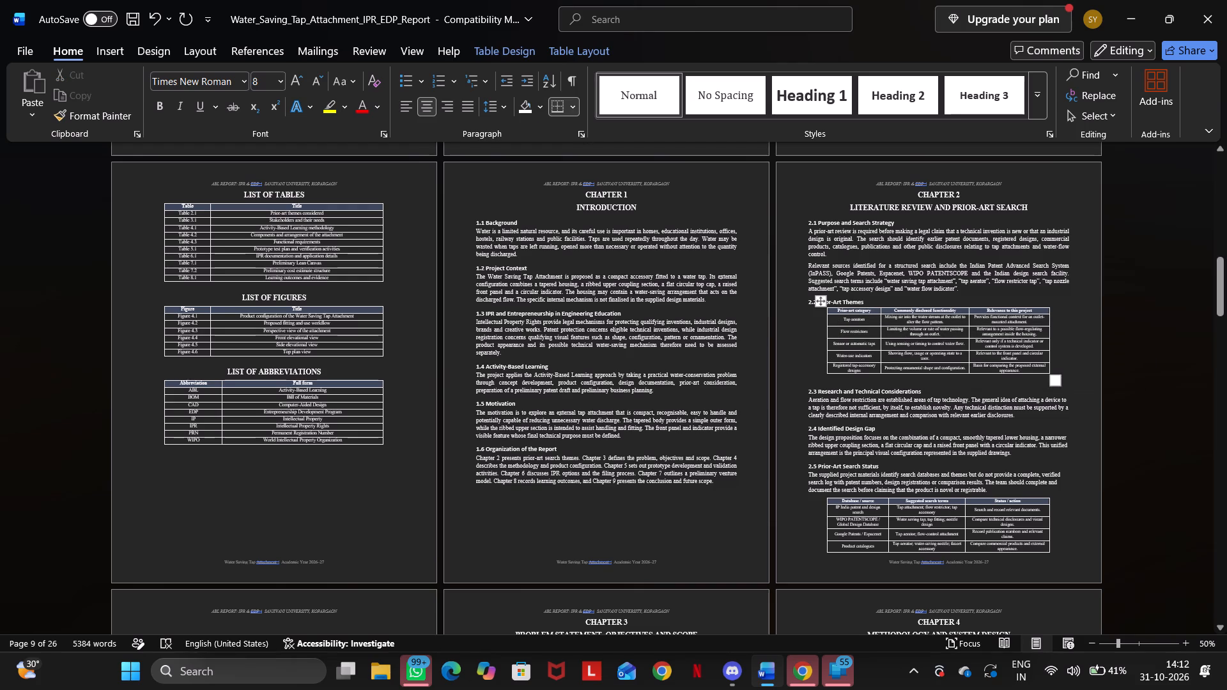
pyautogui.click(833, 312)
pyautogui.moveTo(833, 312); pyautogui.dragTo(1017, 315)
pyautogui.click(533, 112)
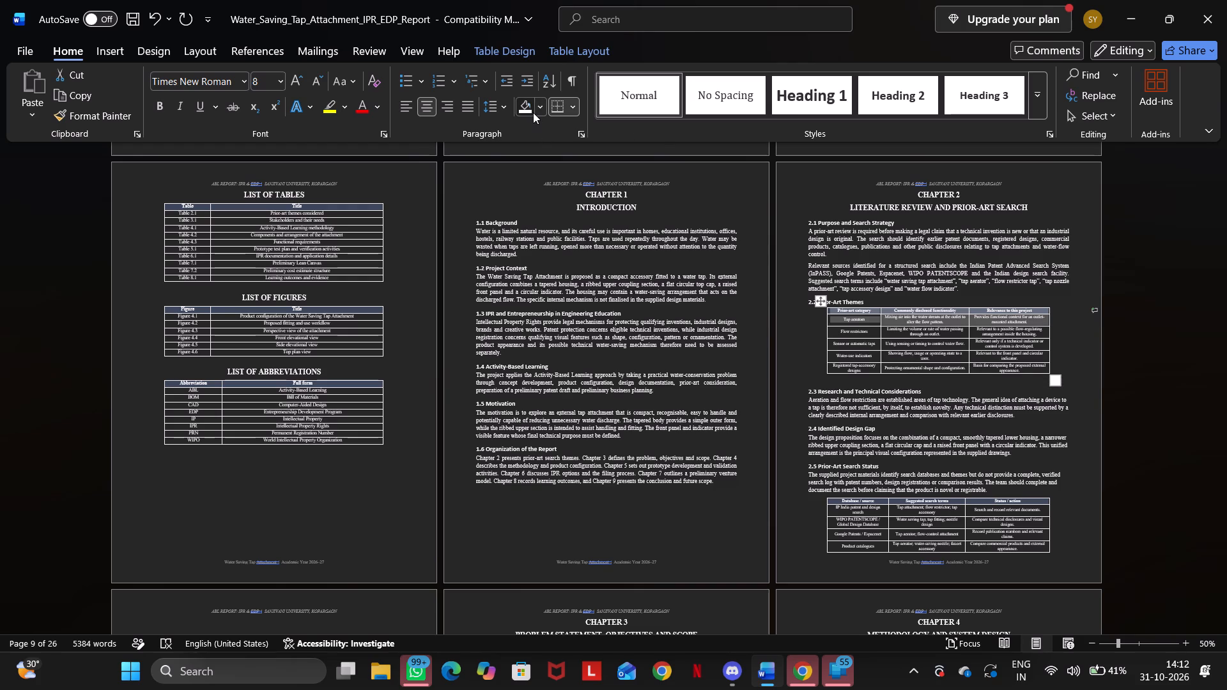
pyautogui.click(792, 353)
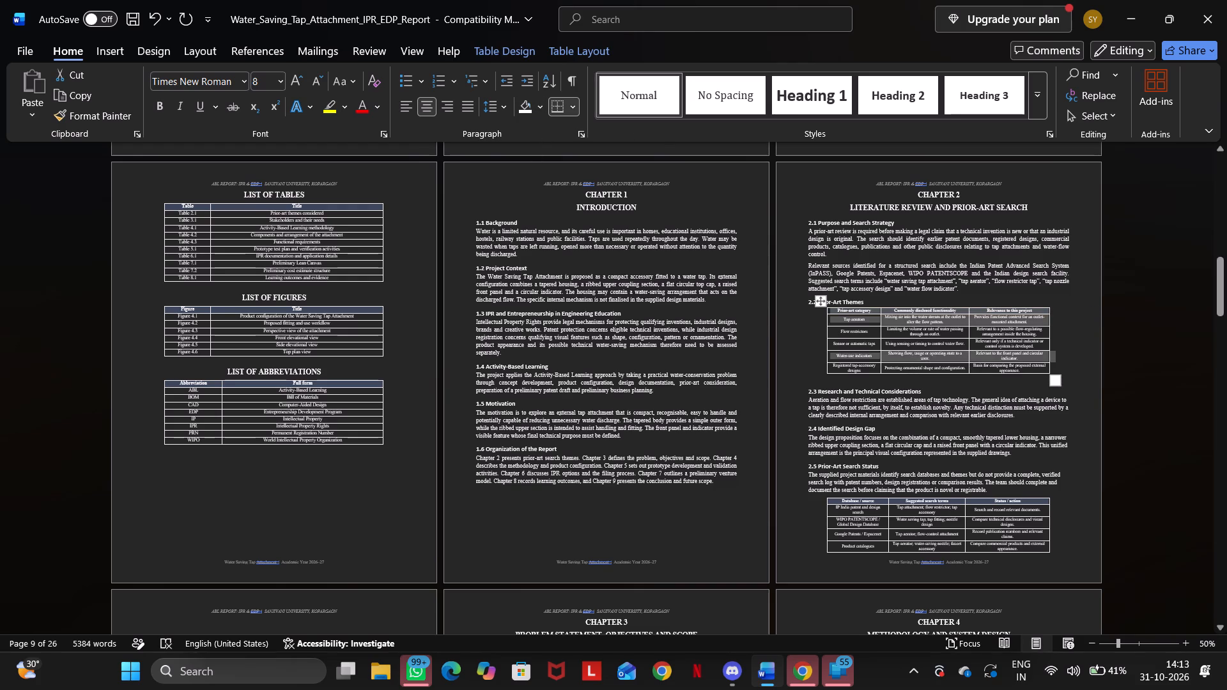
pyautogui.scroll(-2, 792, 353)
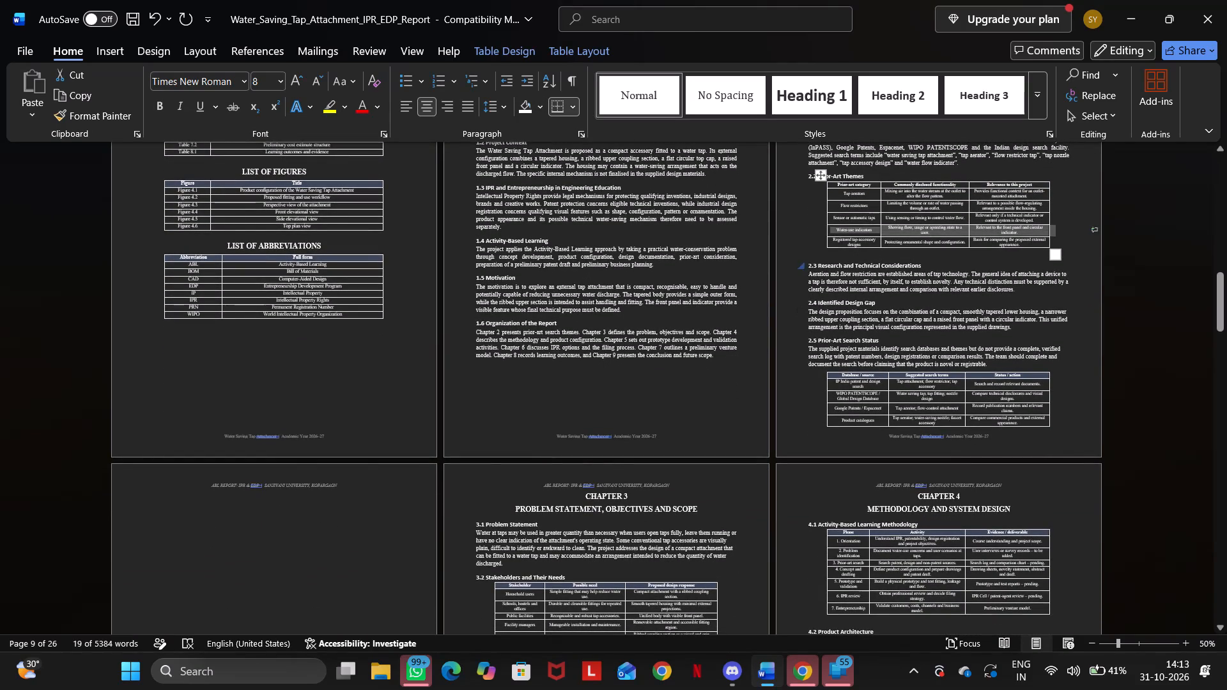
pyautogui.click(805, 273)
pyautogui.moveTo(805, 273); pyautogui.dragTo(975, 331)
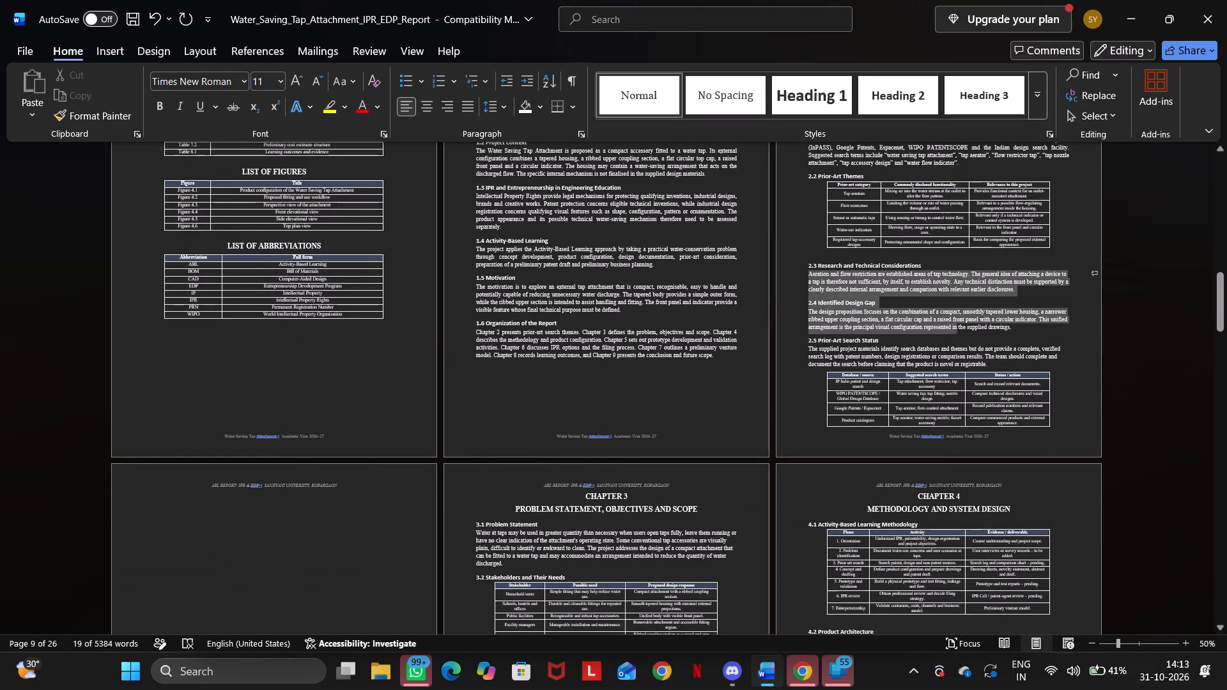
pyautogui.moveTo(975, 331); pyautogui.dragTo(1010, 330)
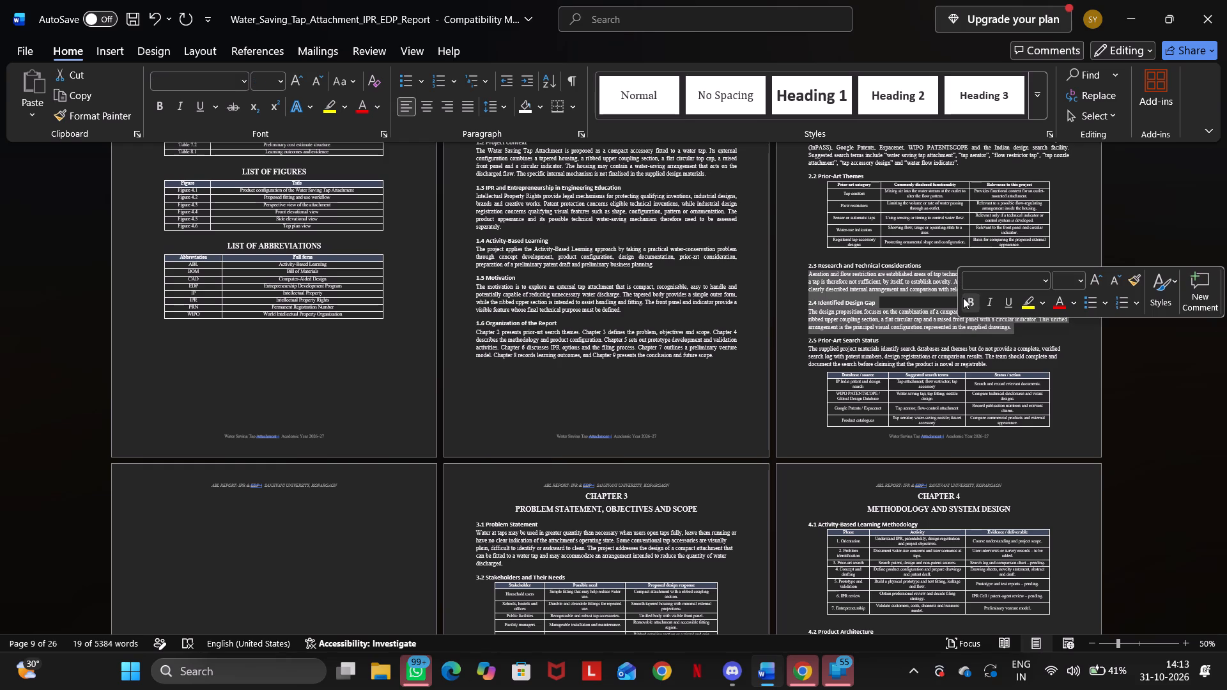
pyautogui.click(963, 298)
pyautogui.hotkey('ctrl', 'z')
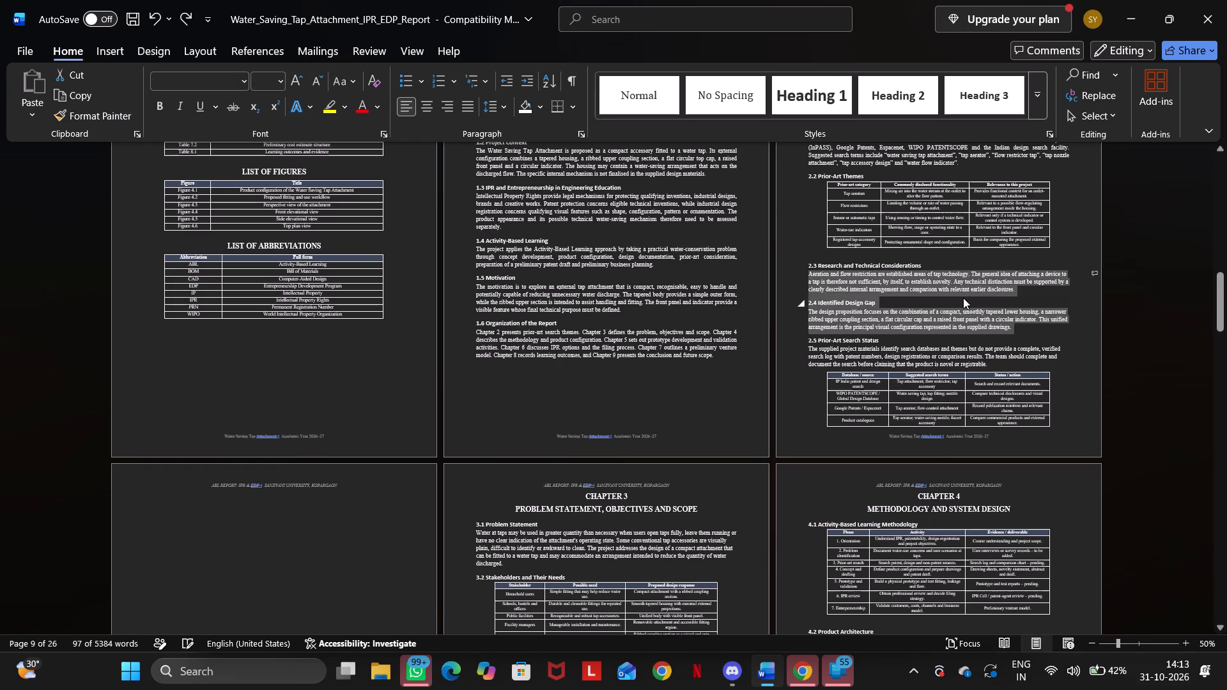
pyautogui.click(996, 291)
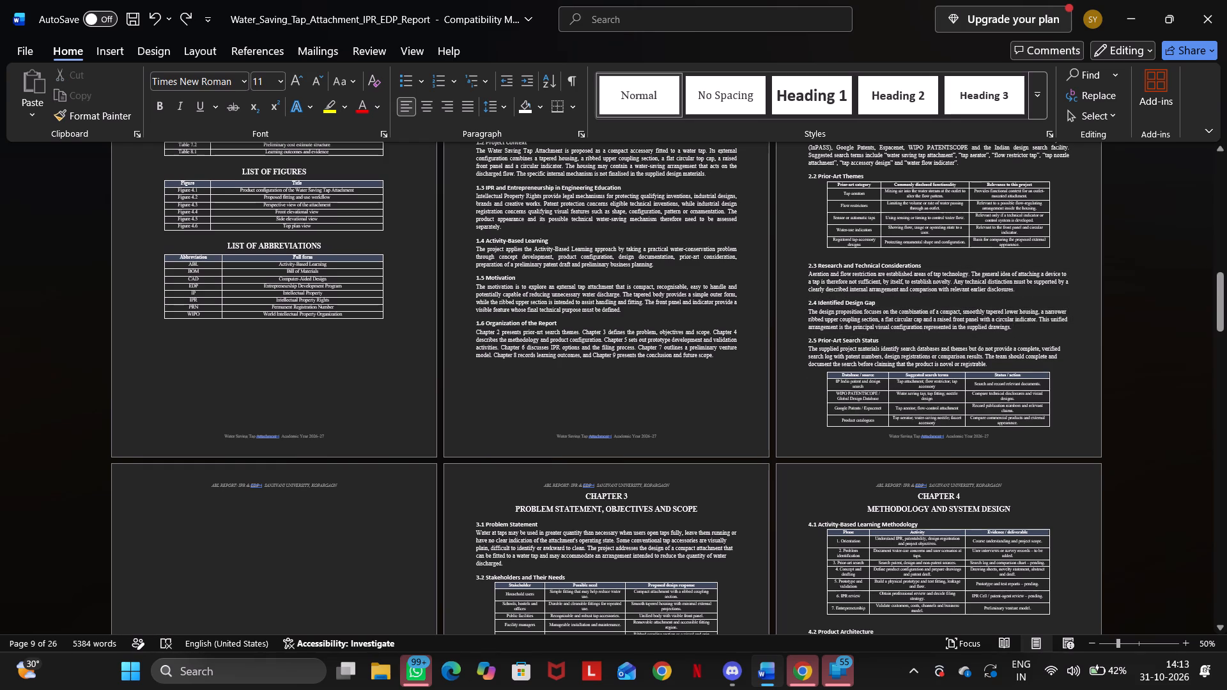
# Justify the paragraphs under 2.3 Research and Technical Considerations, 2.4 Identified Design Gap and 2.5 Prior-Art Search Status.
pyautogui.moveTo(802, 279); pyautogui.dragTo(1015, 293)
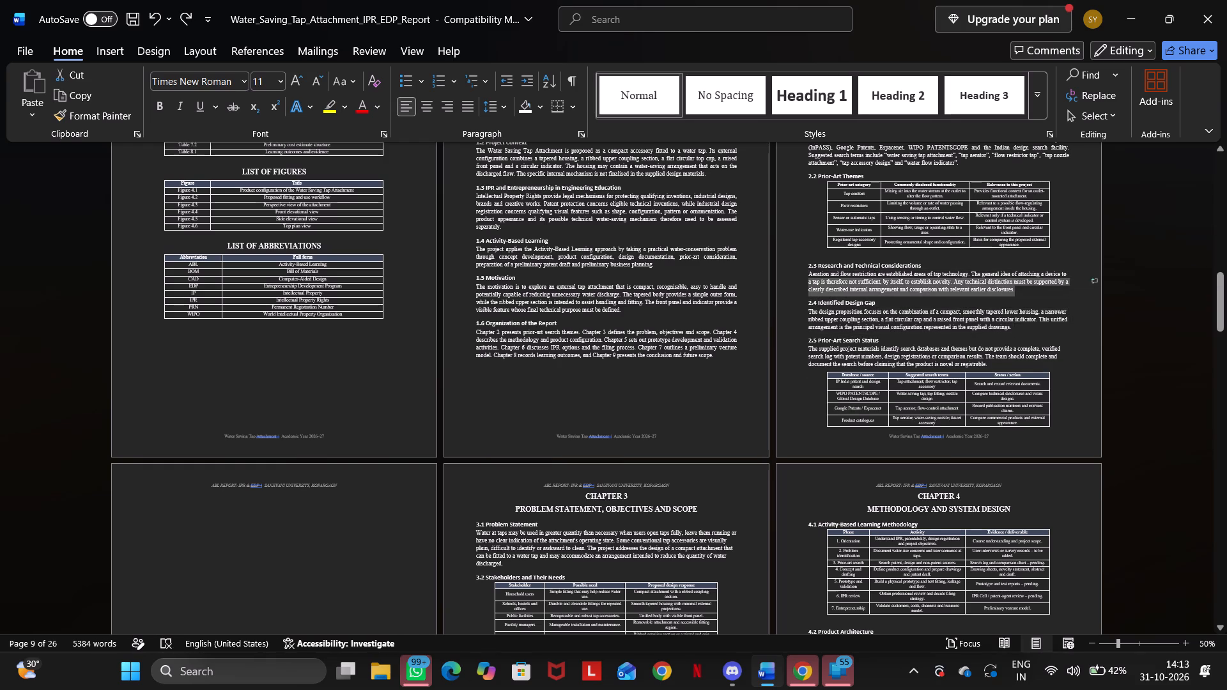
pyautogui.click(1015, 293)
pyautogui.moveTo(1015, 293); pyautogui.dragTo(808, 273)
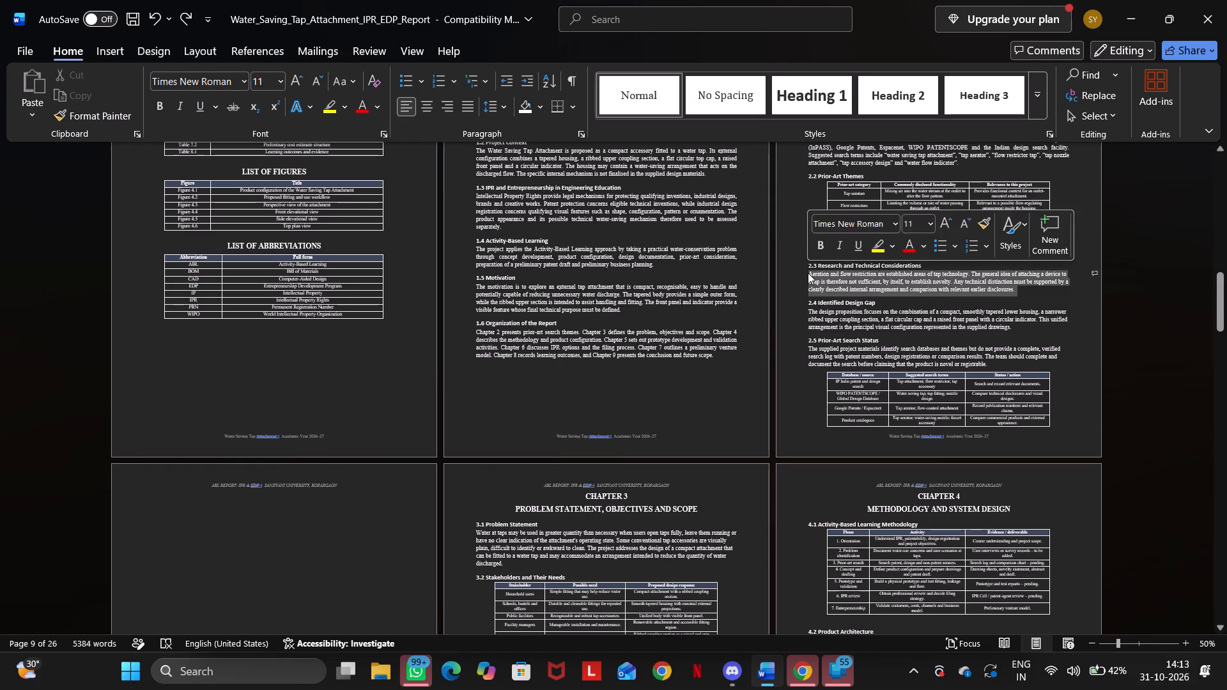
pyautogui.hotkey('ctrl', 'j')
pyautogui.click(805, 313)
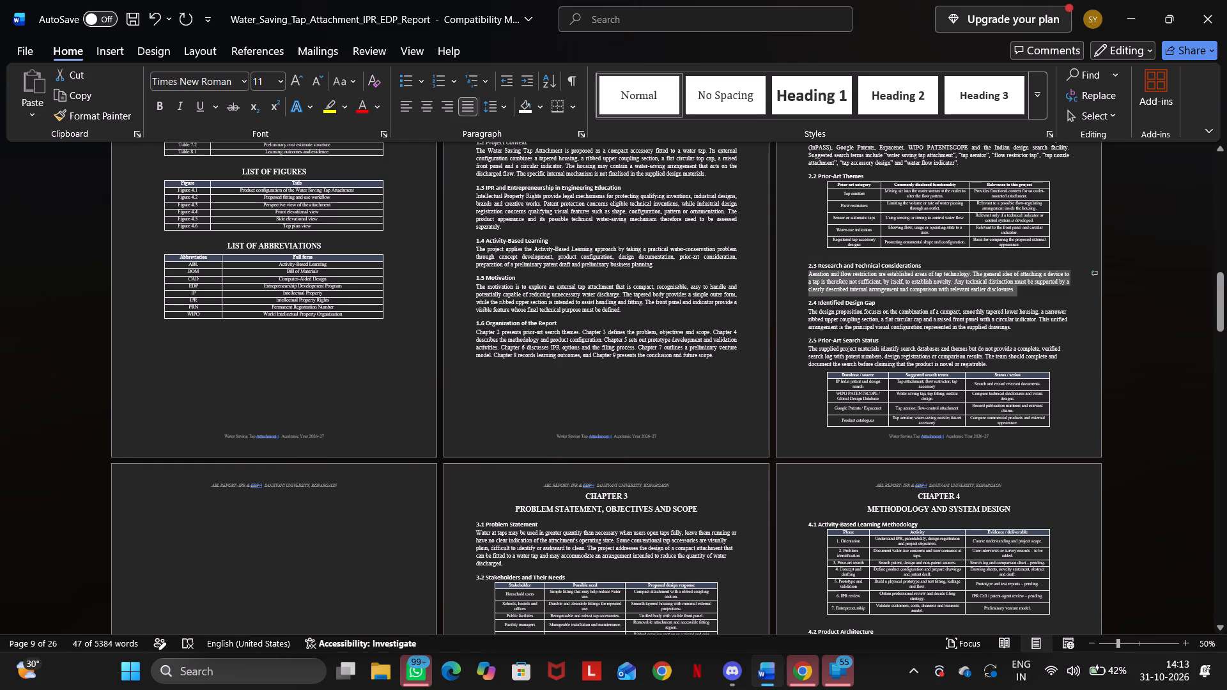
pyautogui.moveTo(805, 313); pyautogui.dragTo(1035, 332)
pyautogui.hotkey('ctrl', 'j')
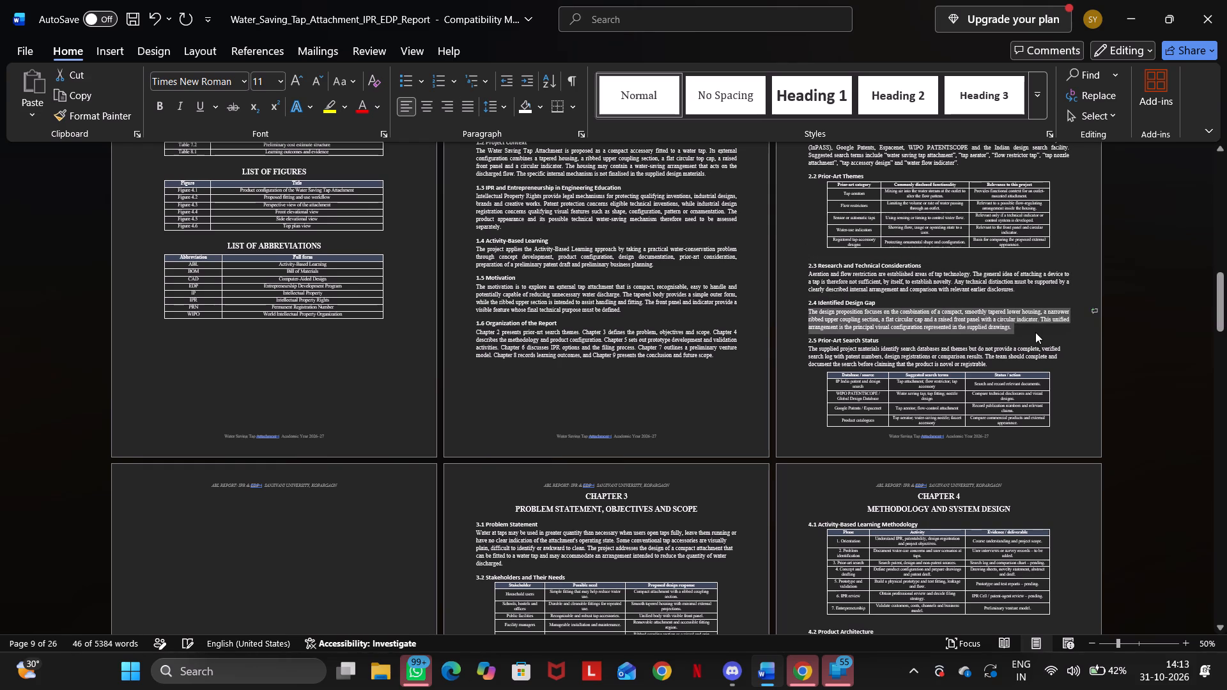
pyautogui.click(806, 353)
pyautogui.moveTo(806, 353); pyautogui.dragTo(998, 365)
pyautogui.click(805, 346)
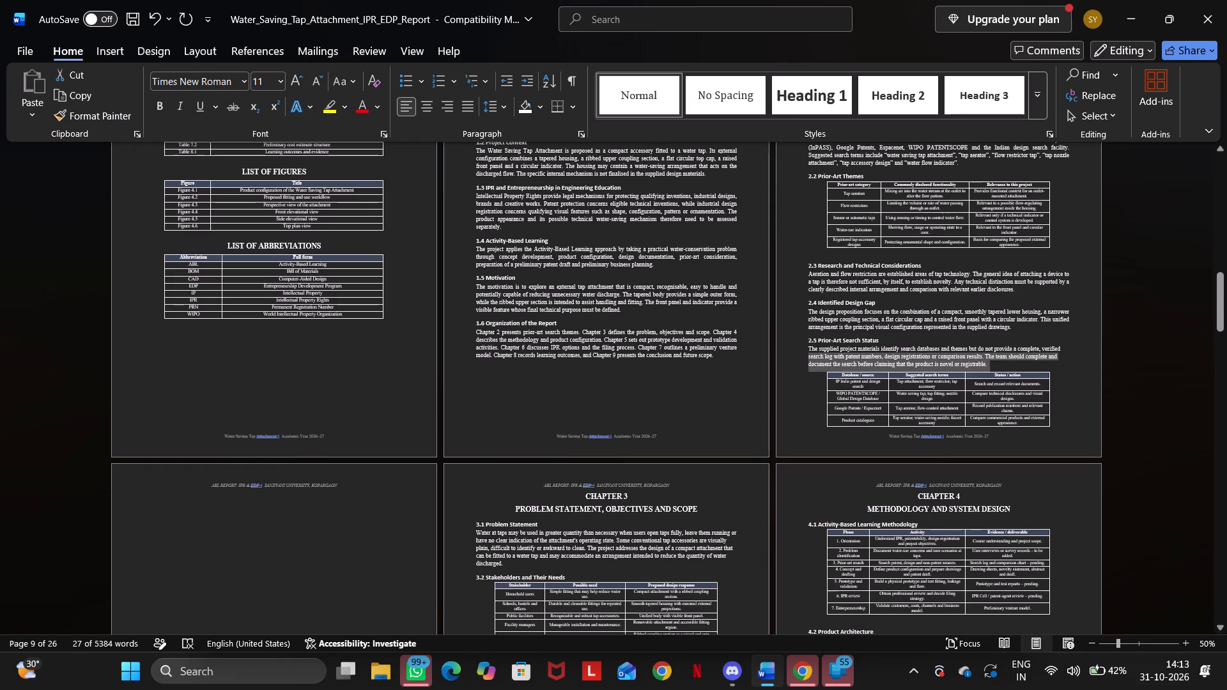
pyautogui.moveTo(805, 346); pyautogui.dragTo(984, 371)
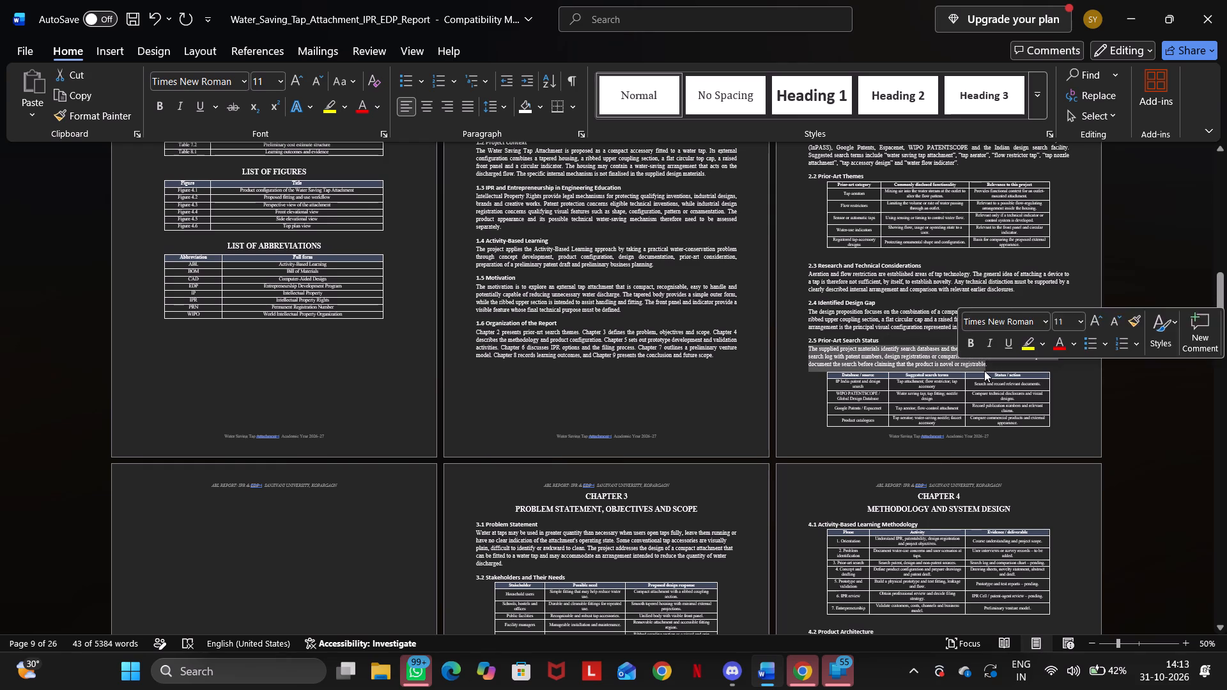
pyautogui.hotkey('ctrl', 'j')
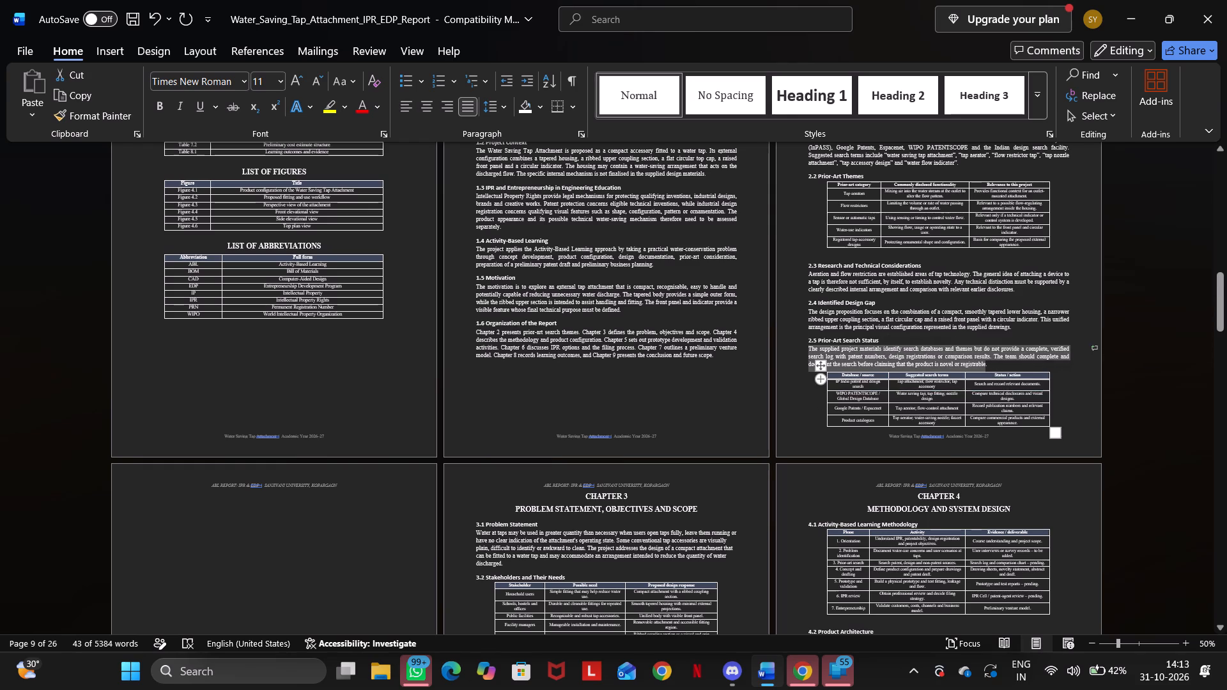
# Apply the current shading colour to the cells of the table under 2.5 Prior-Art Search Status.
pyautogui.scroll(-2, 813, 375)
pyautogui.scroll(1, 813, 375)
pyautogui.hscroll(-1, 813, 375)
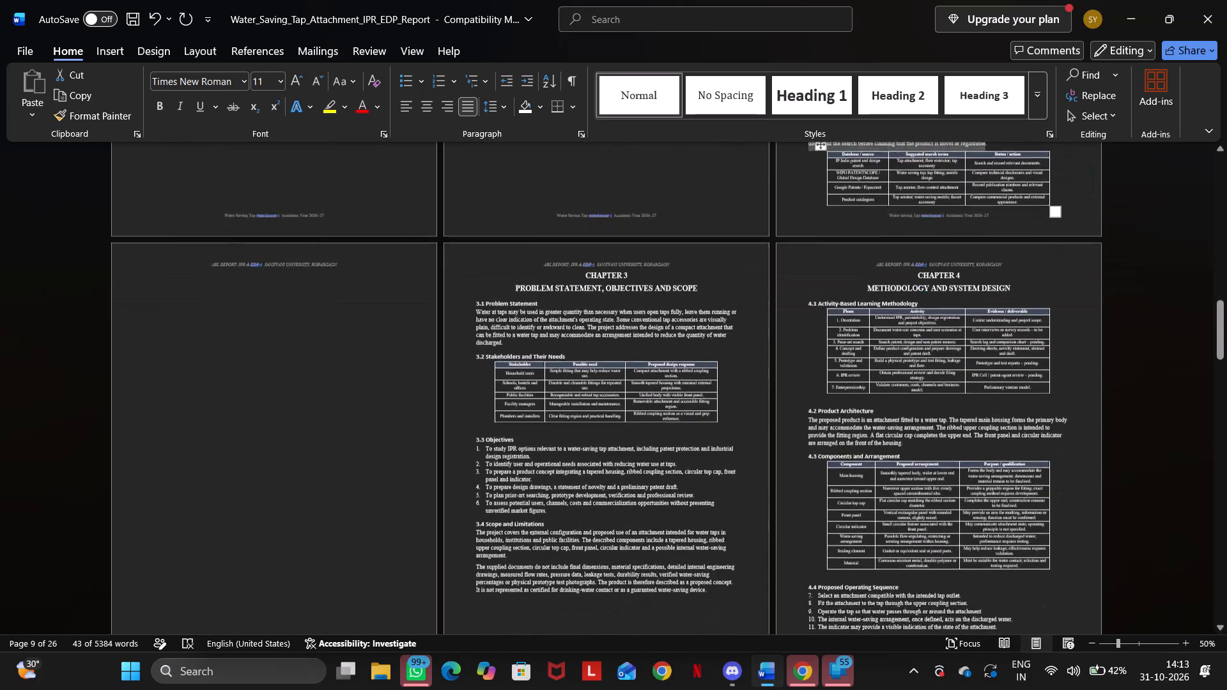
pyautogui.hscroll(-1, 813, 375)
pyautogui.scroll(1, 844, 305)
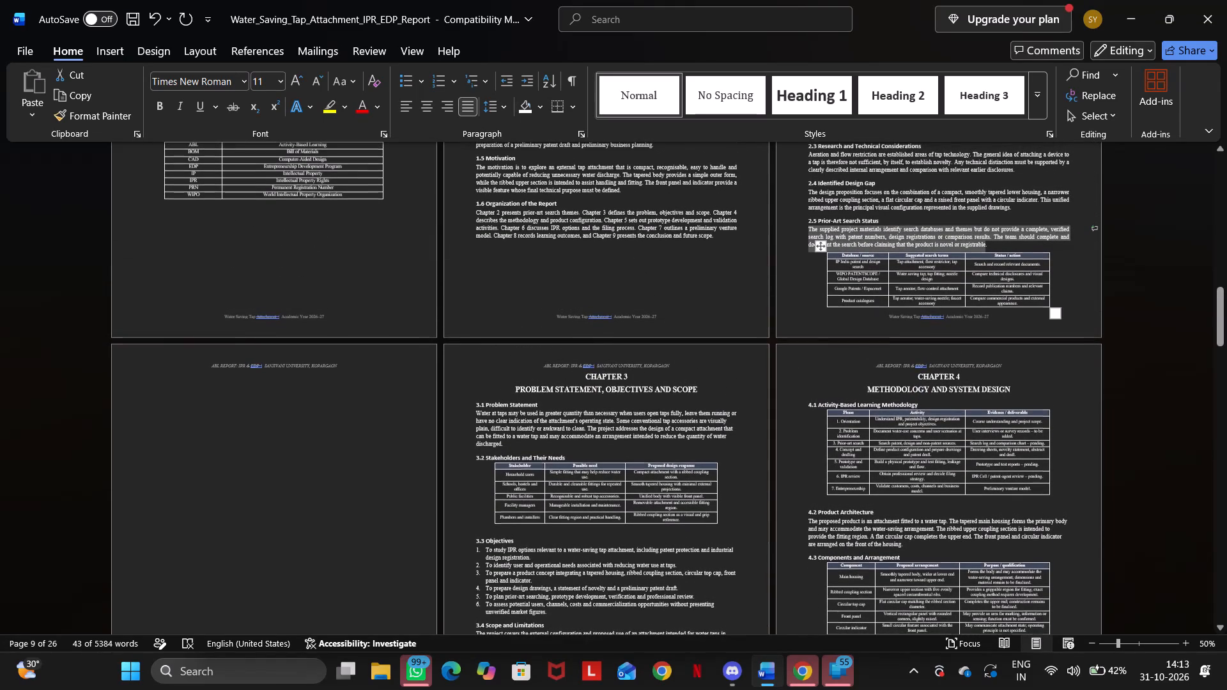
pyautogui.click(832, 255)
pyautogui.moveTo(832, 255); pyautogui.dragTo(851, 255)
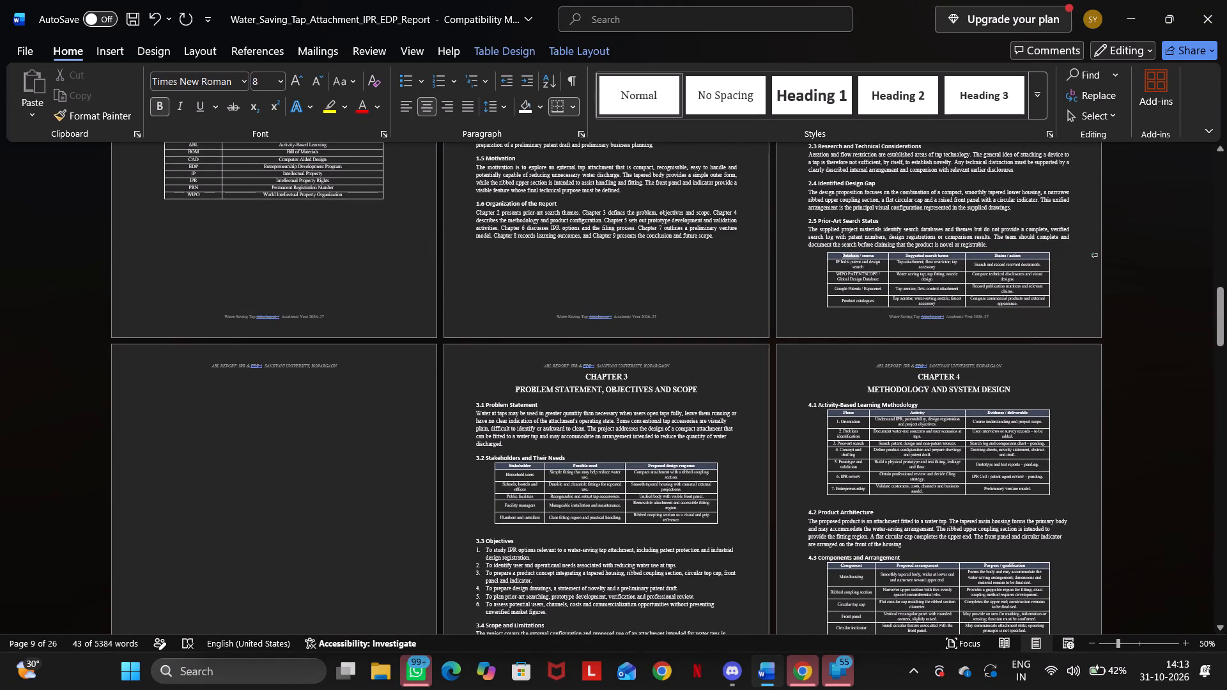
pyautogui.moveTo(851, 255); pyautogui.dragTo(1017, 297)
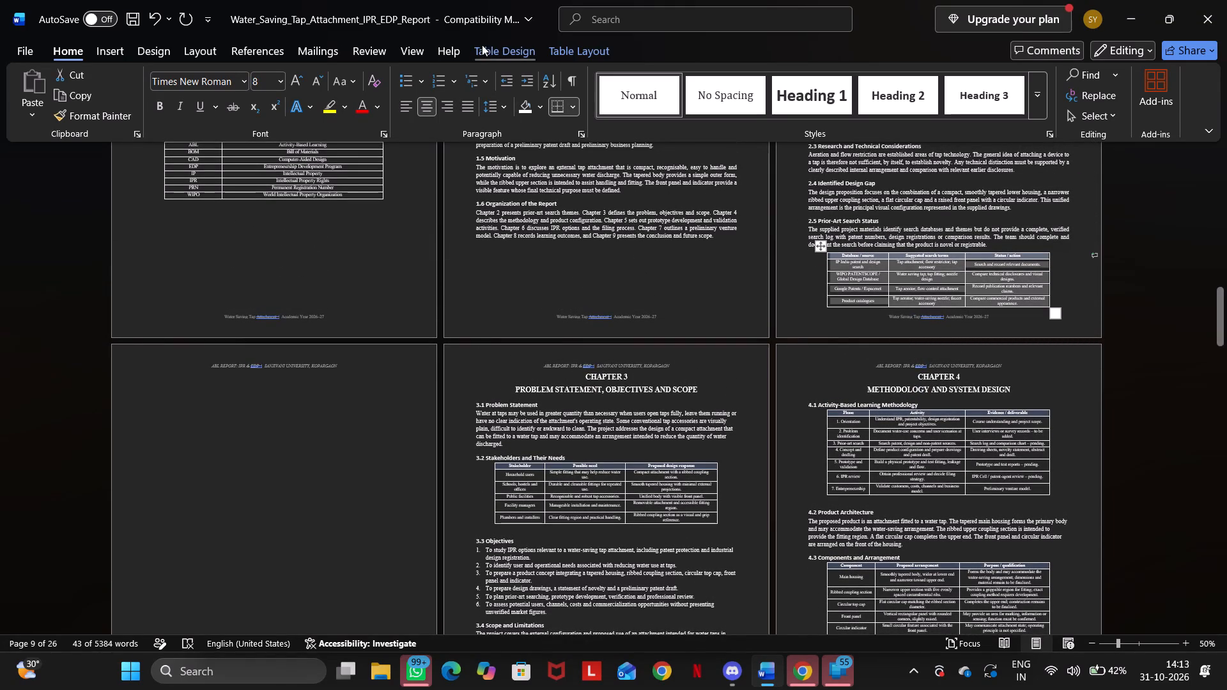
pyautogui.click(518, 100)
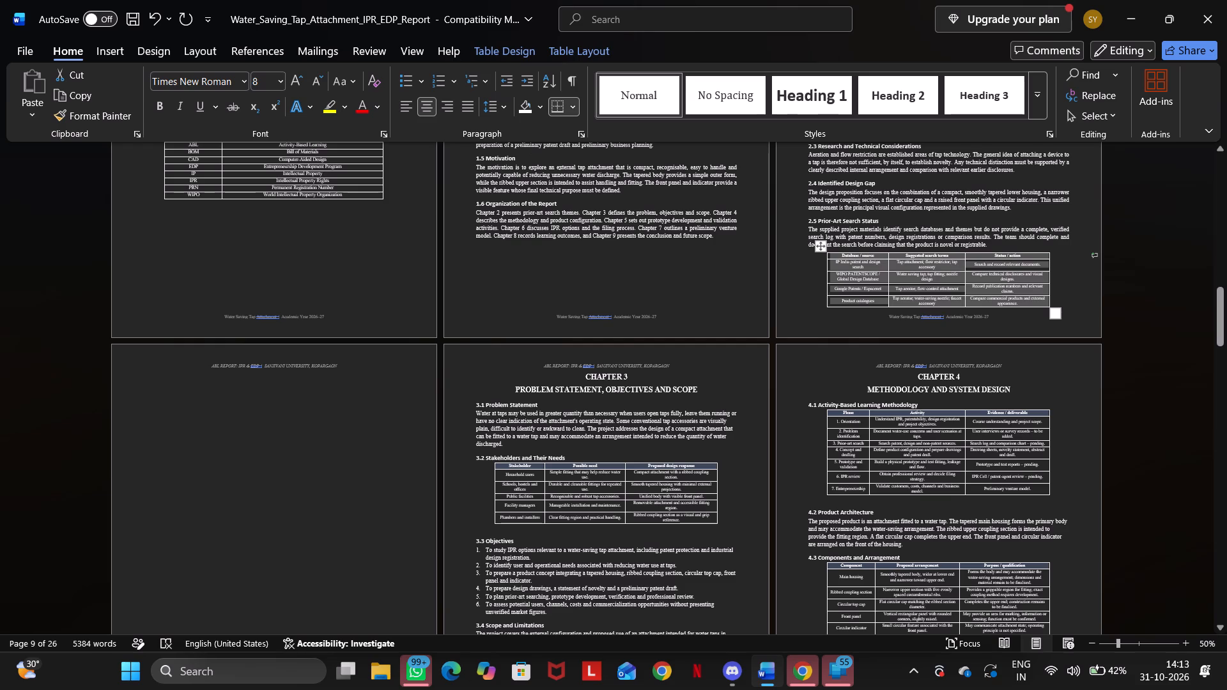
# Remove the blank page before Chapter 3 and centre the CHAPTER 3 heading line.
pyautogui.click(523, 377)
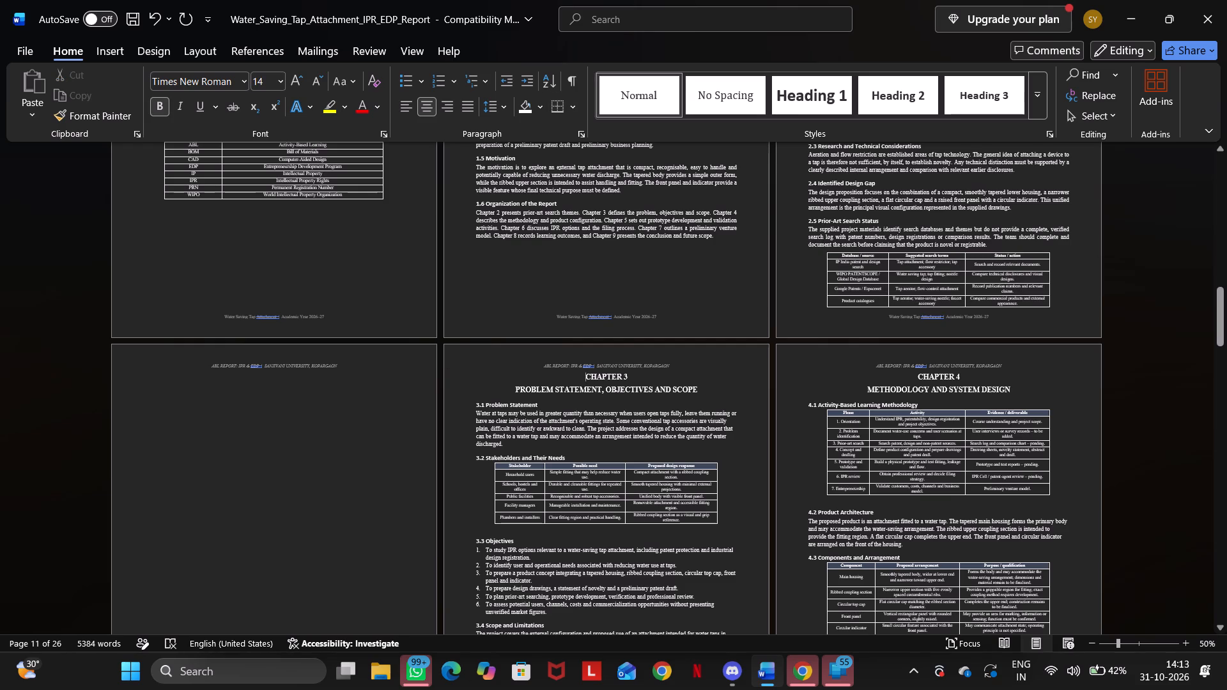
pyautogui.hotkey('ctrl', 'BackSpace')
pyautogui.hotkey('ctrl', 'BackSpace')
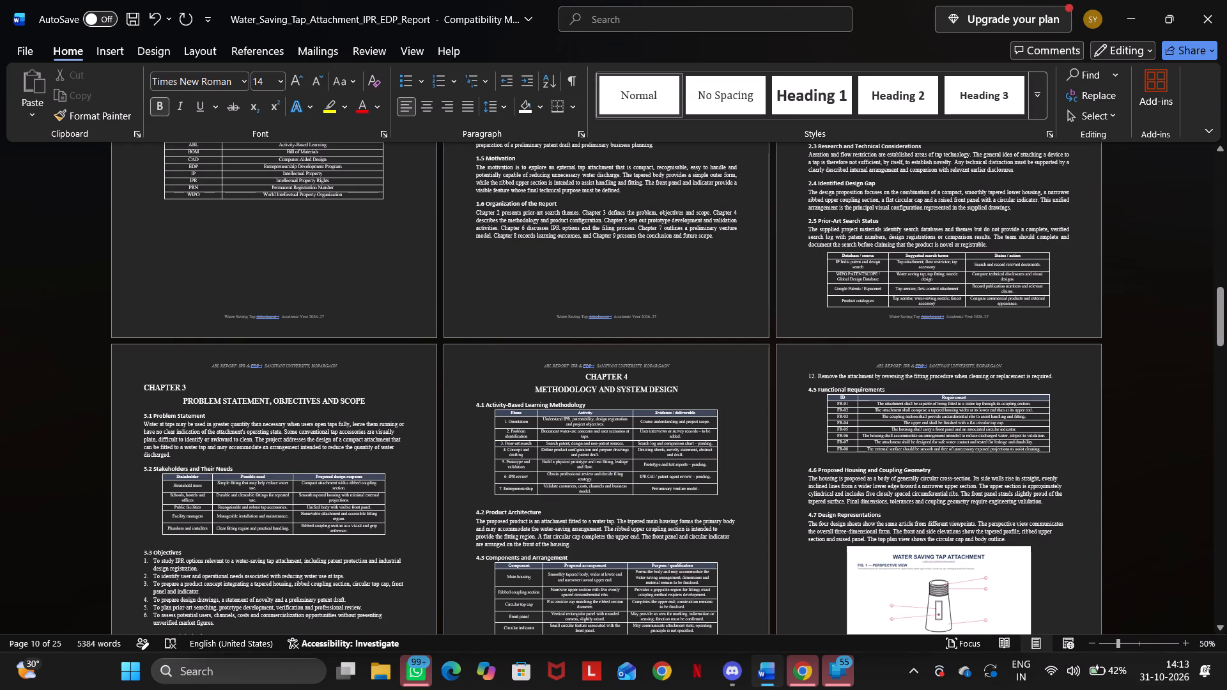
pyautogui.hotkey('ctrl', 'e')
# Justify the paragraph under 3.1 Problem Statement.
pyautogui.scroll(-1, 134, 381)
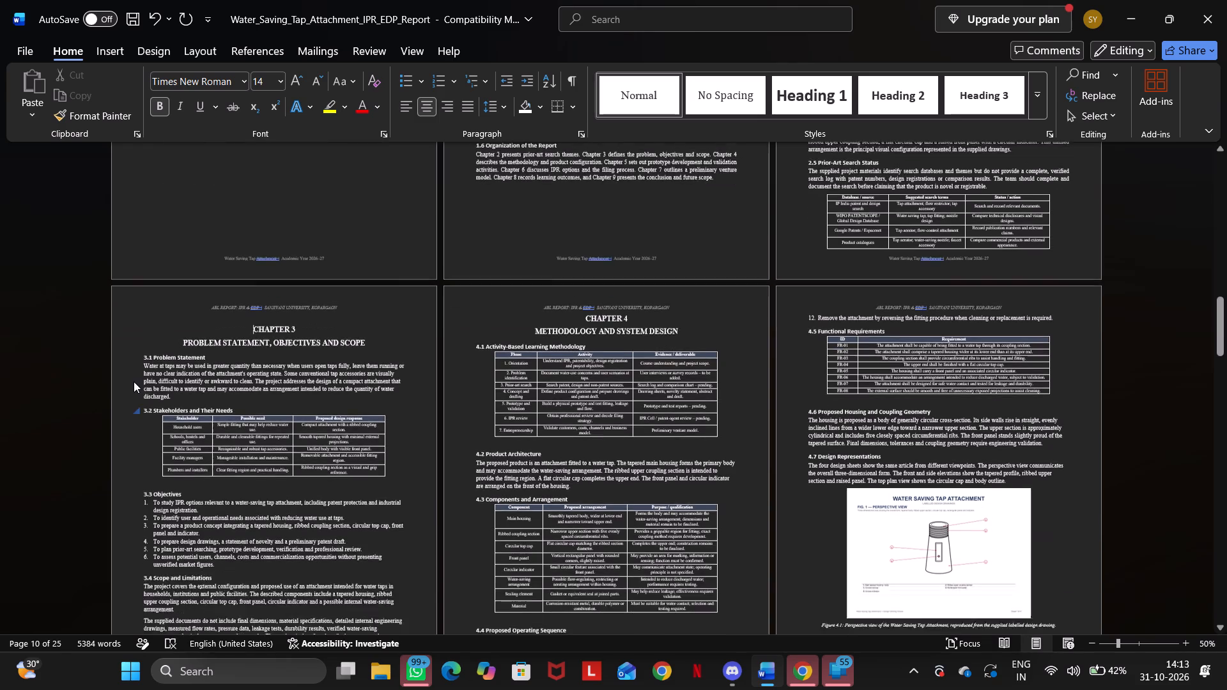
pyautogui.scroll(-1, 134, 381)
pyautogui.click(137, 341)
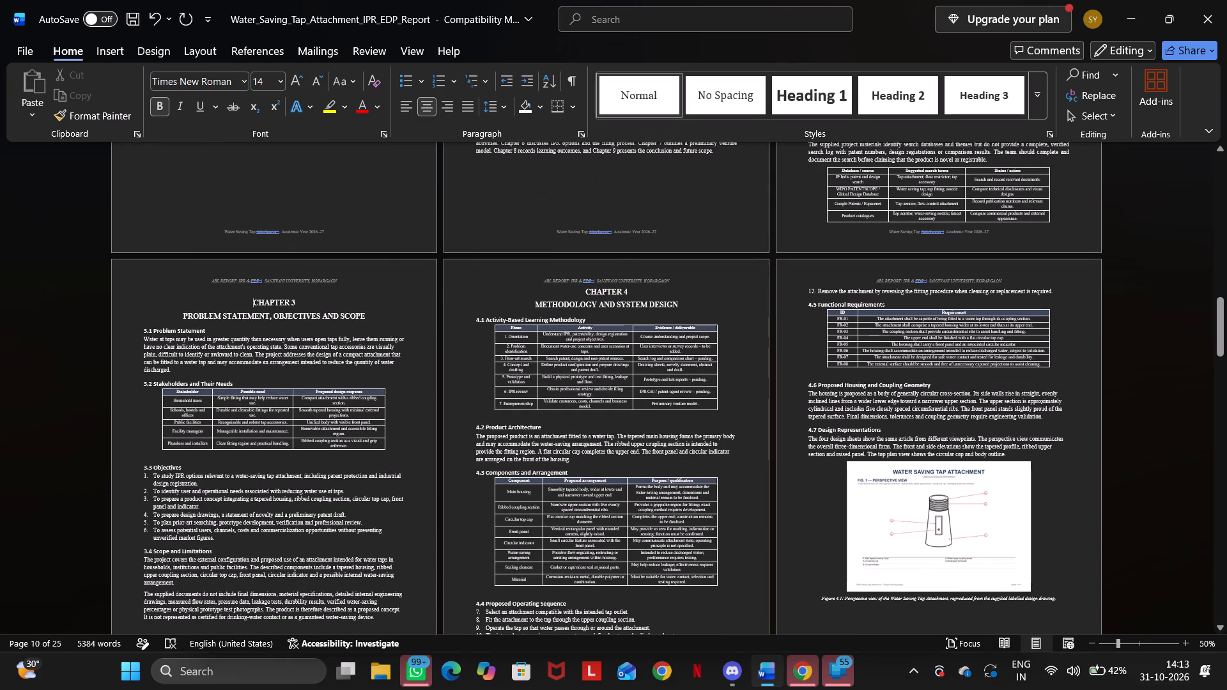
pyautogui.moveTo(137, 341); pyautogui.dragTo(188, 367)
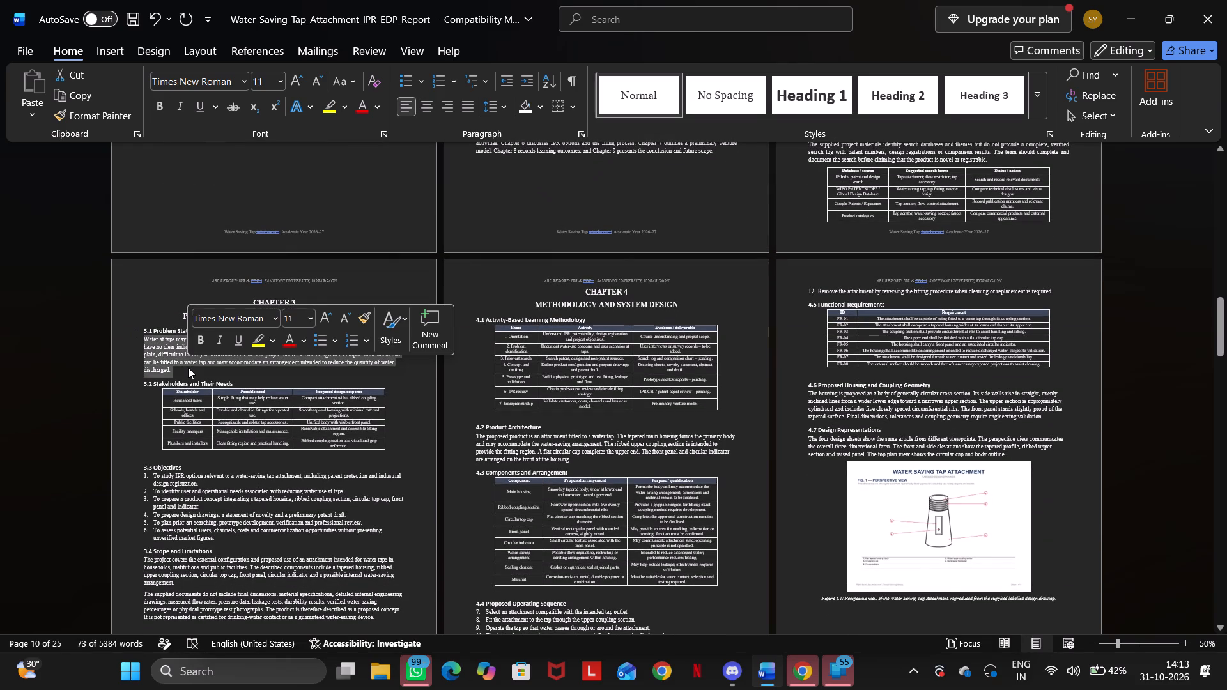
pyautogui.hotkey('ctrl', 'j')
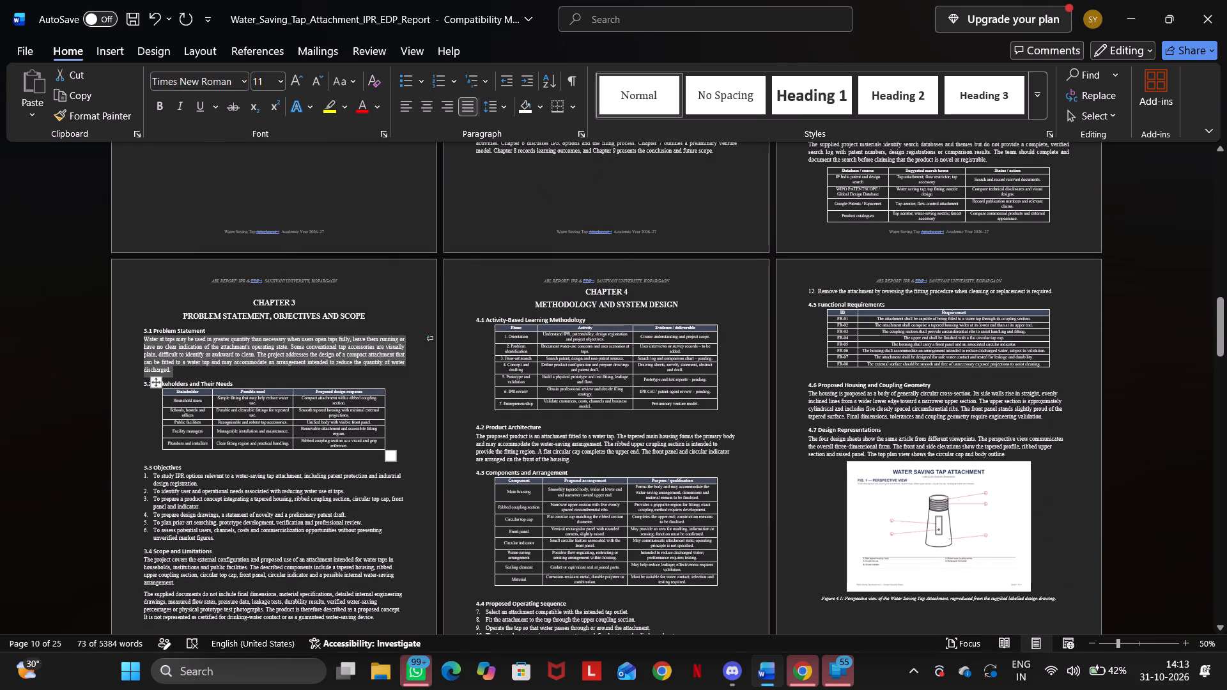
# Apply the current shading colour to all cells of the table under 3.2 Stakeholders and Their Needs.
pyautogui.click(172, 392)
pyautogui.moveTo(172, 392); pyautogui.dragTo(370, 452)
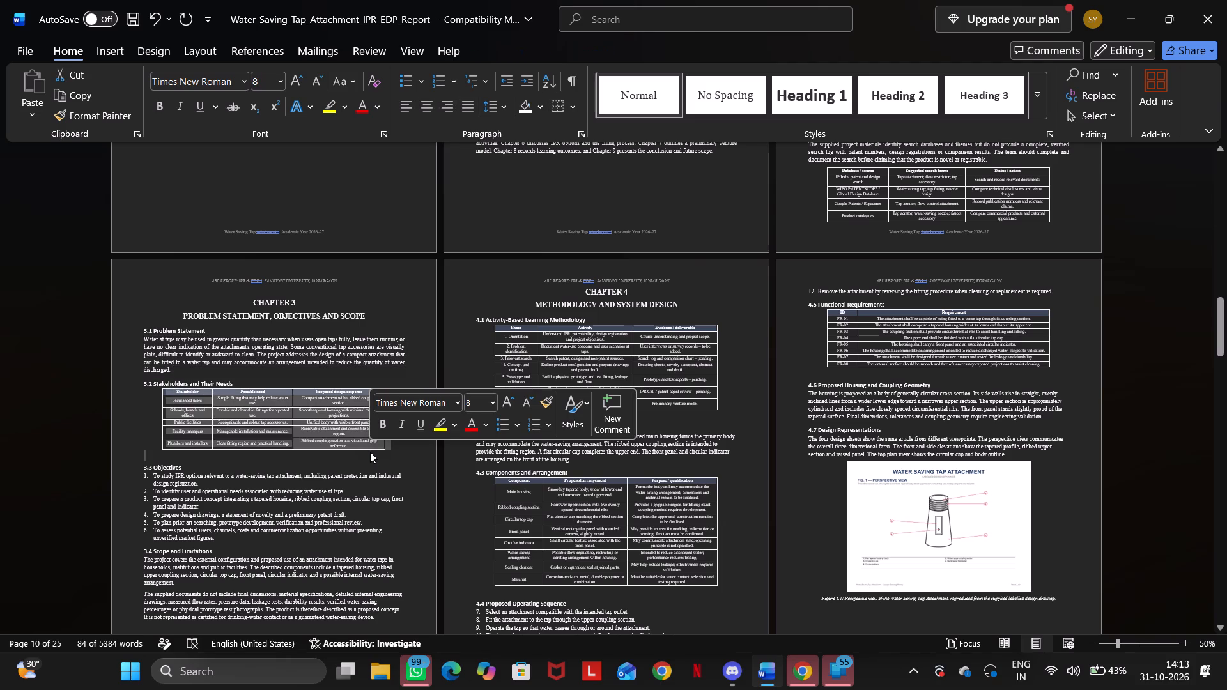
pyautogui.click(525, 106)
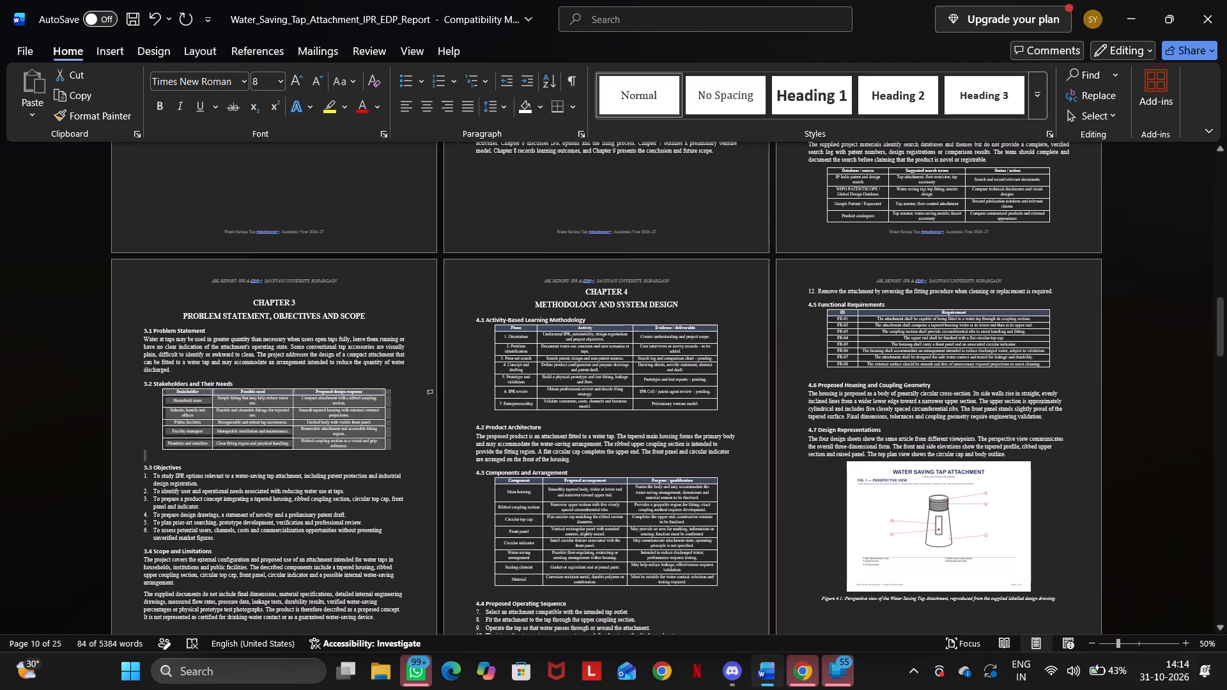
# Justify the two paragraphs under 3.4 Scope and Limitations.
pyautogui.scroll(-1, 373, 182)
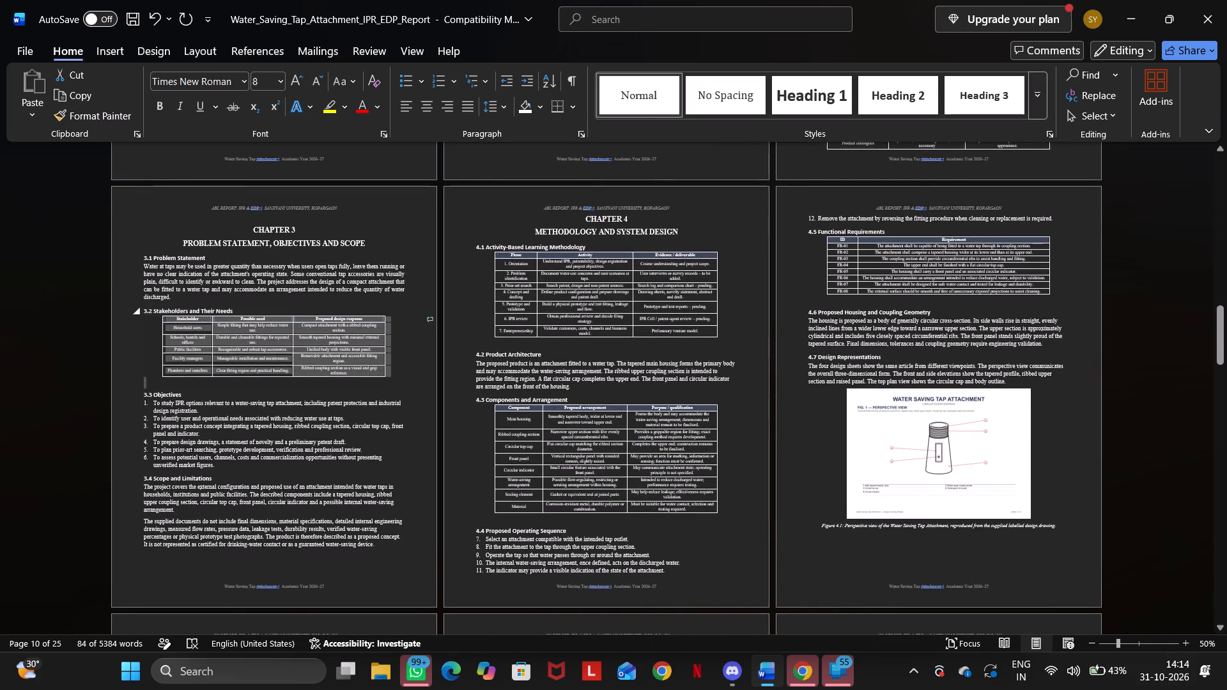
pyautogui.click(139, 487)
pyautogui.moveTo(139, 487); pyautogui.dragTo(378, 549)
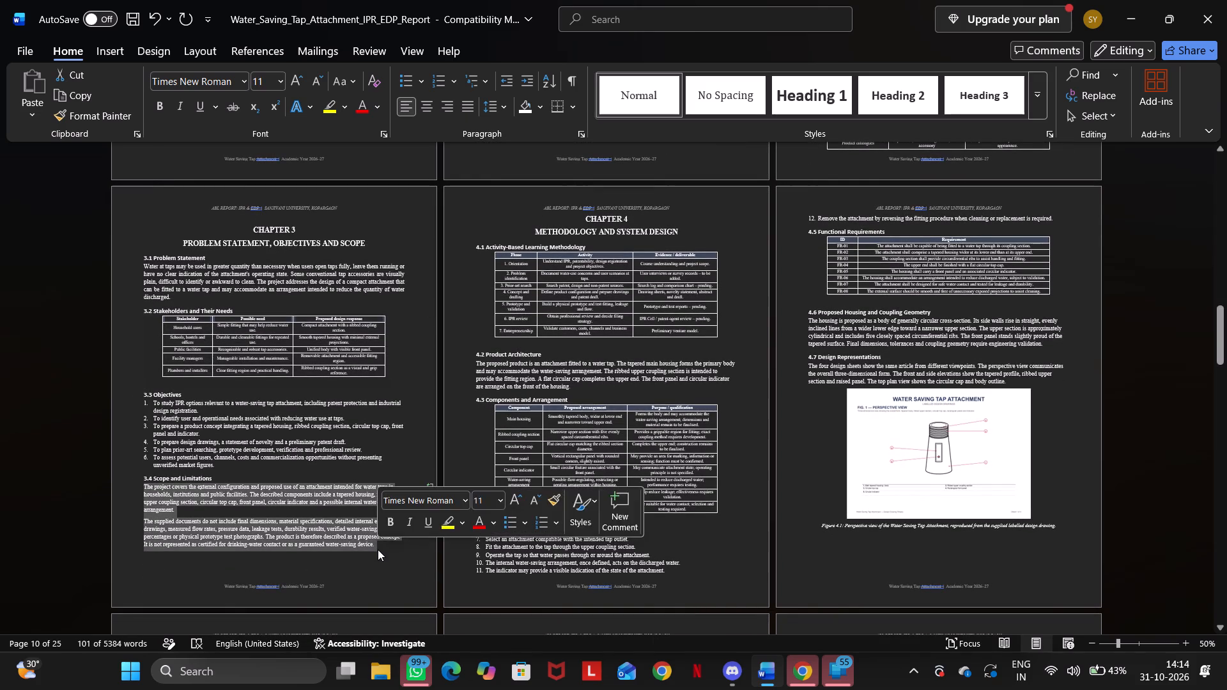
pyautogui.hotkey('ctrl', 'j')
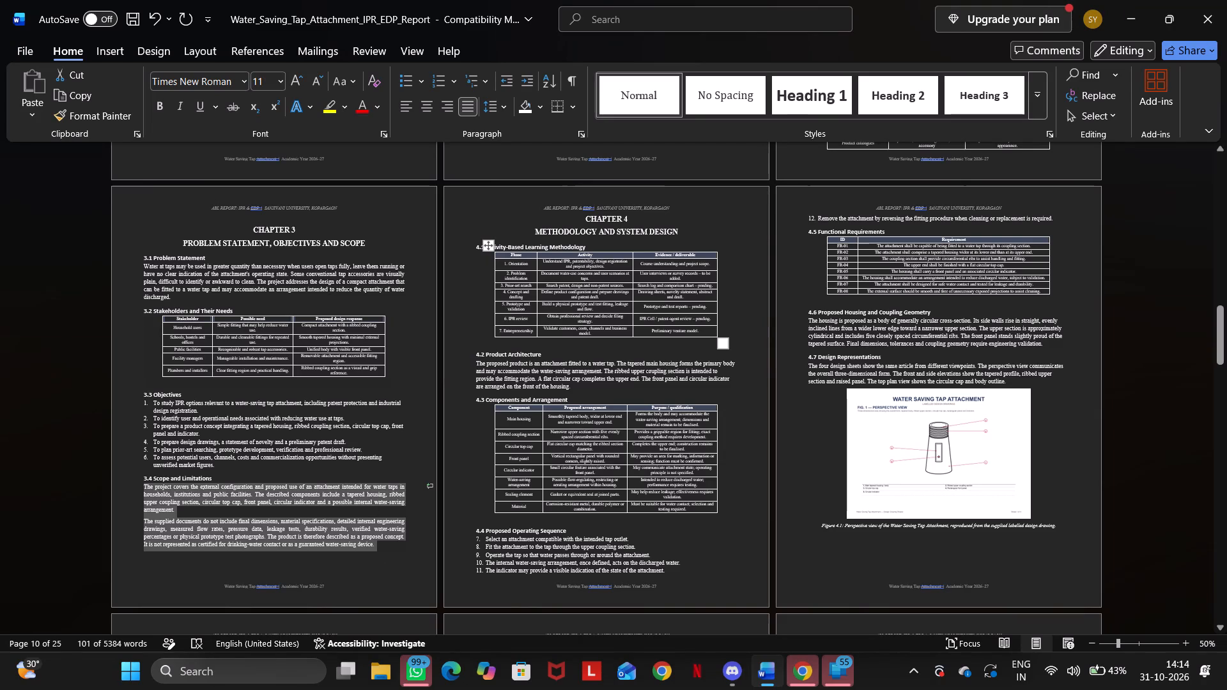
# Apply the current shading colour to all cells of the table under 4.1 Activity-Based Learning Methodology.
pyautogui.click(502, 253)
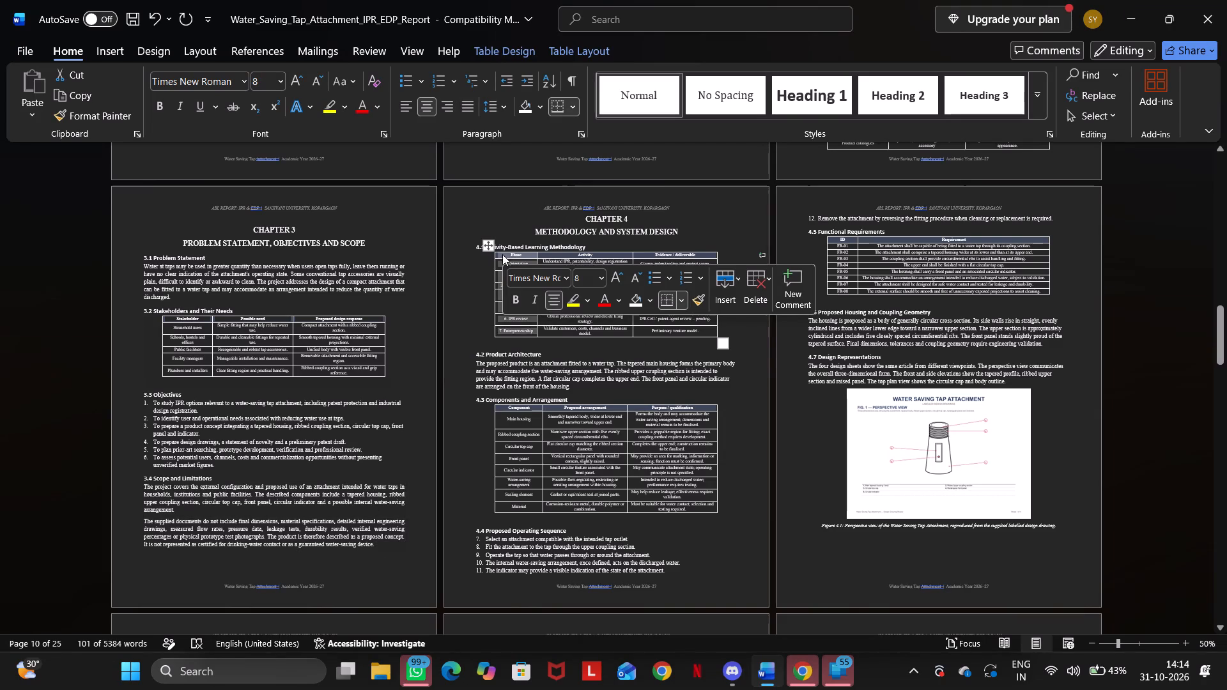
pyautogui.click(502, 257)
pyautogui.moveTo(502, 257); pyautogui.dragTo(616, 264)
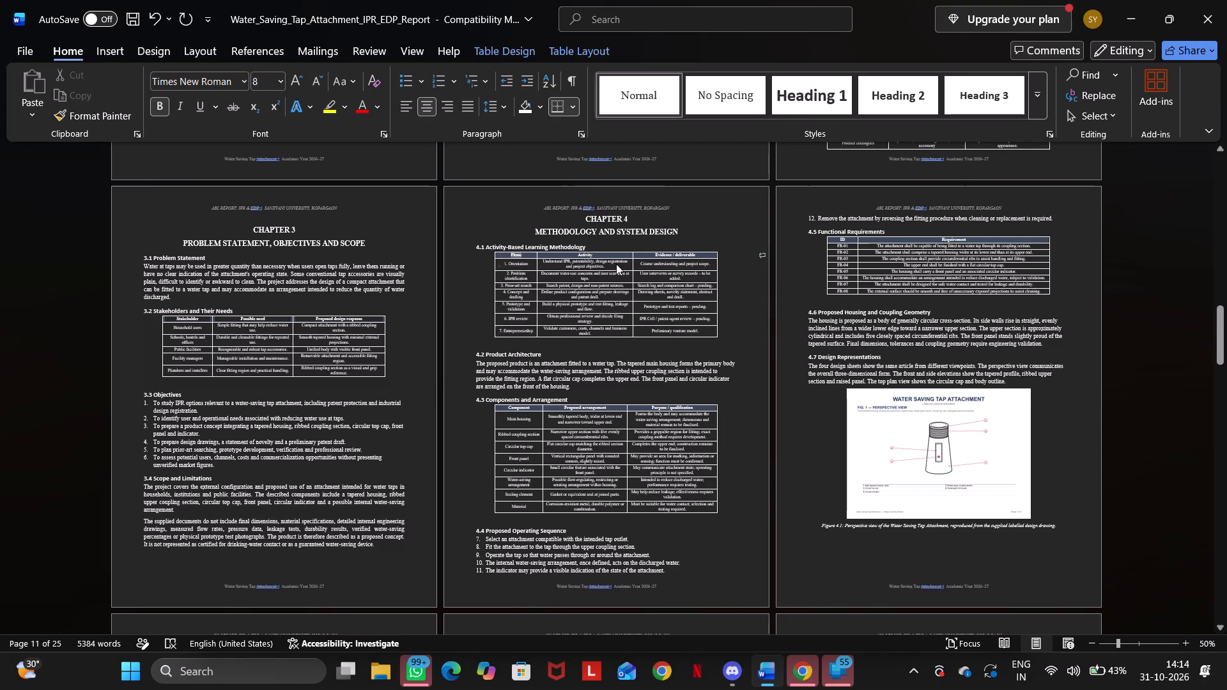
pyautogui.moveTo(616, 264); pyautogui.dragTo(697, 330)
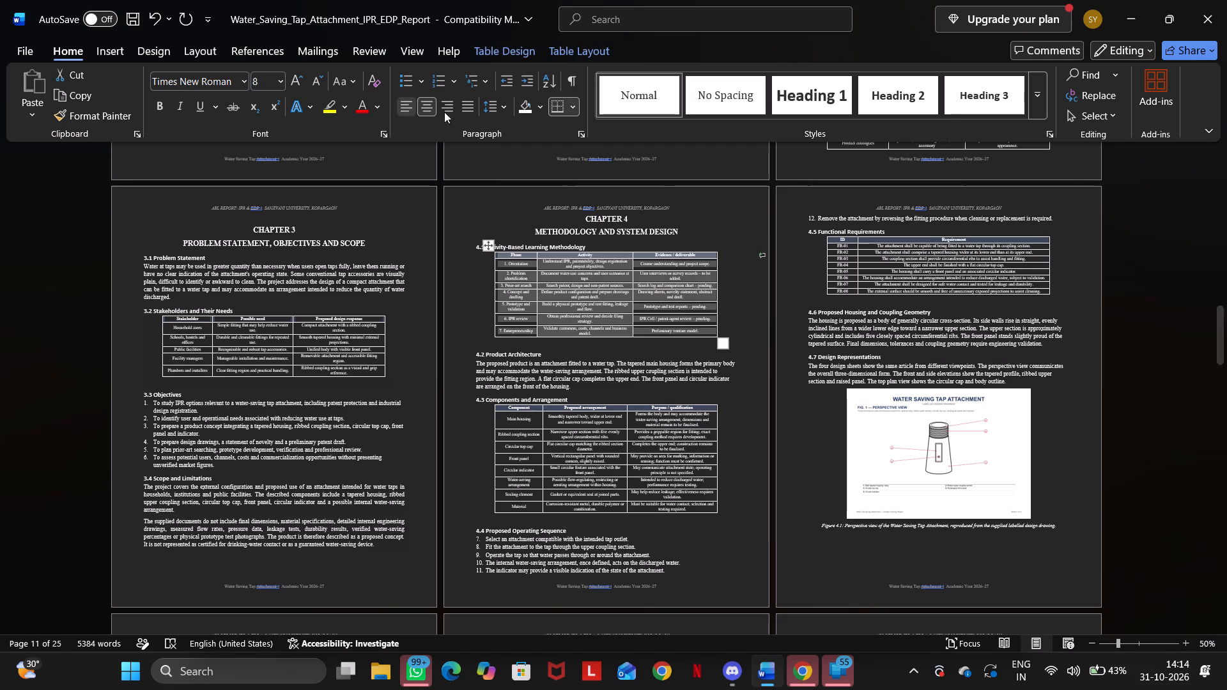
pyautogui.click(523, 116)
pyautogui.click(523, 116)
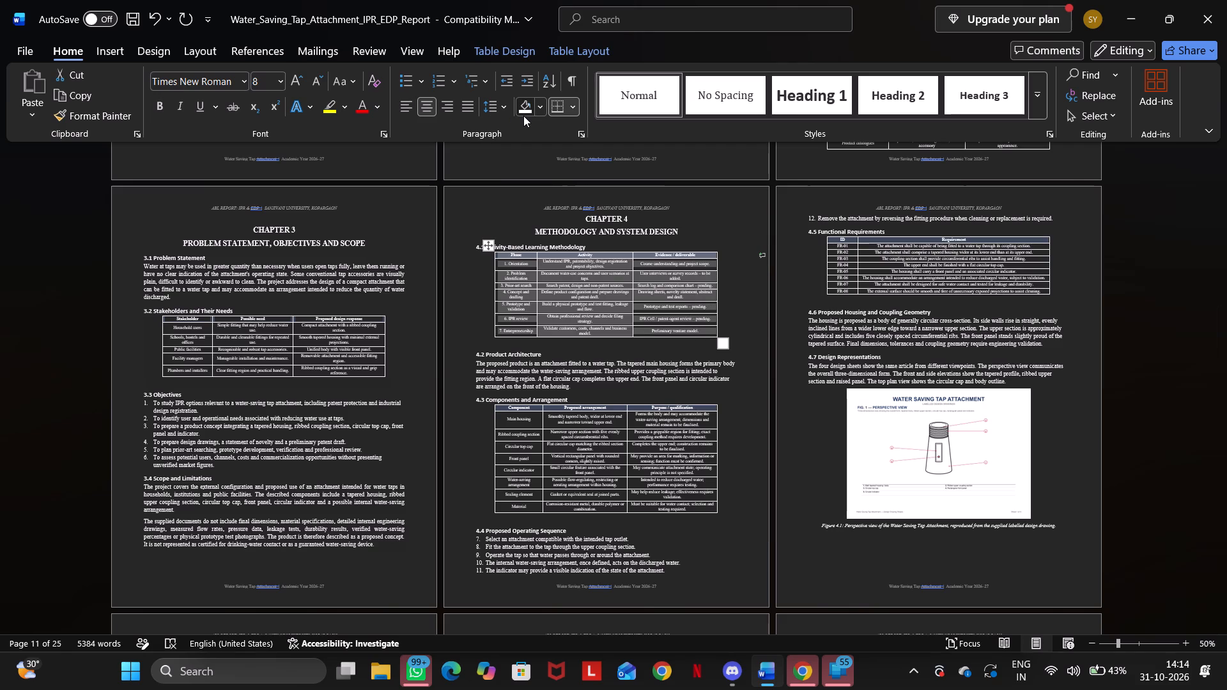
# Justify the paragraph under 4.2 Product Architecture.
pyautogui.click(474, 364)
pyautogui.moveTo(474, 364); pyautogui.dragTo(583, 388)
pyautogui.hotkey('ctrl', 'j')
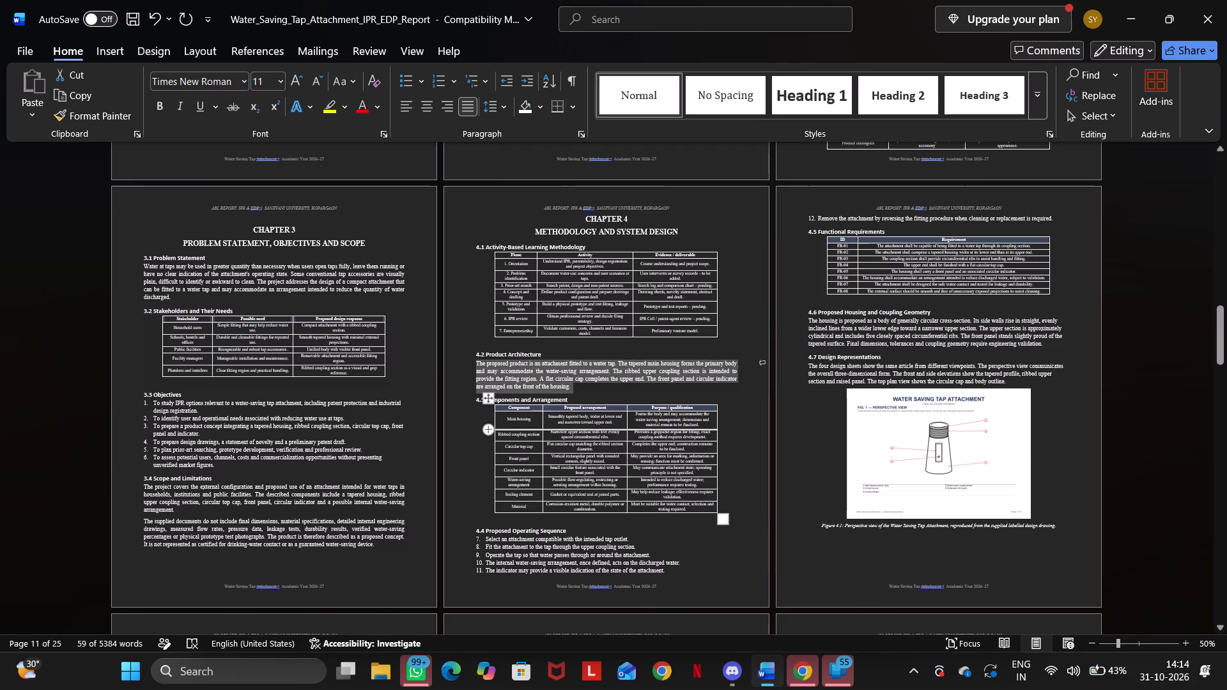
# Apply the current shading colour to all cells of the table under 4.3 Components and Arrangement.
pyautogui.click(506, 412)
pyautogui.moveTo(504, 406); pyautogui.dragTo(683, 511)
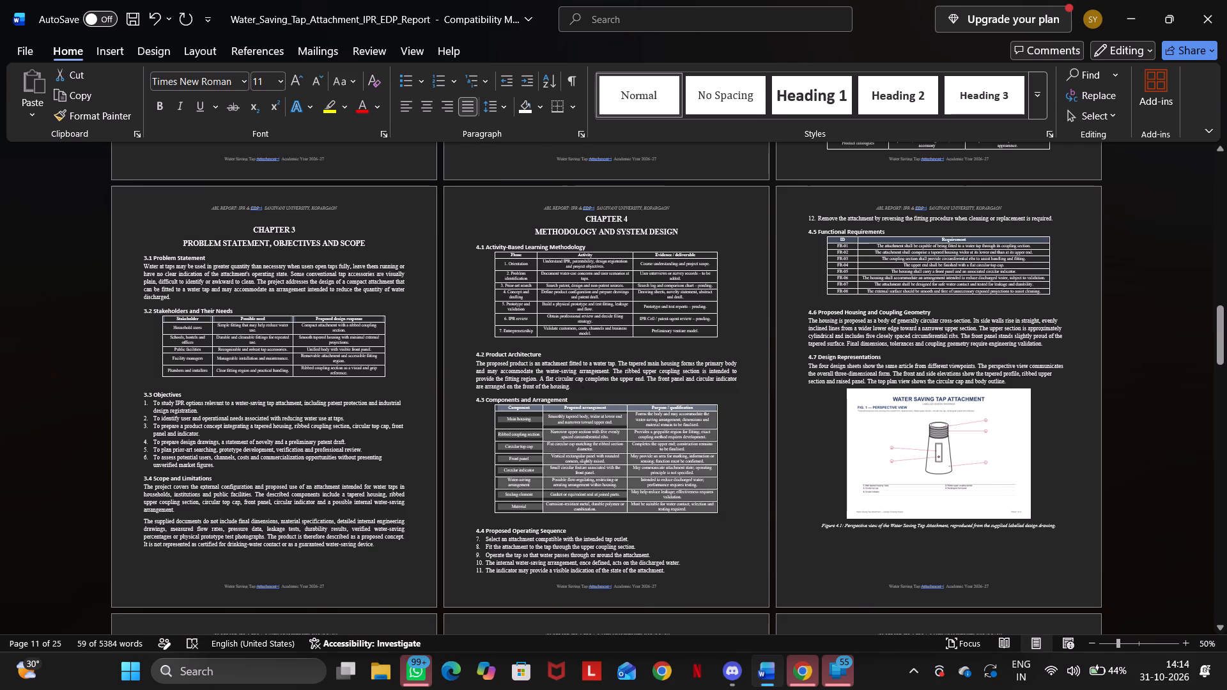
pyautogui.click(520, 113)
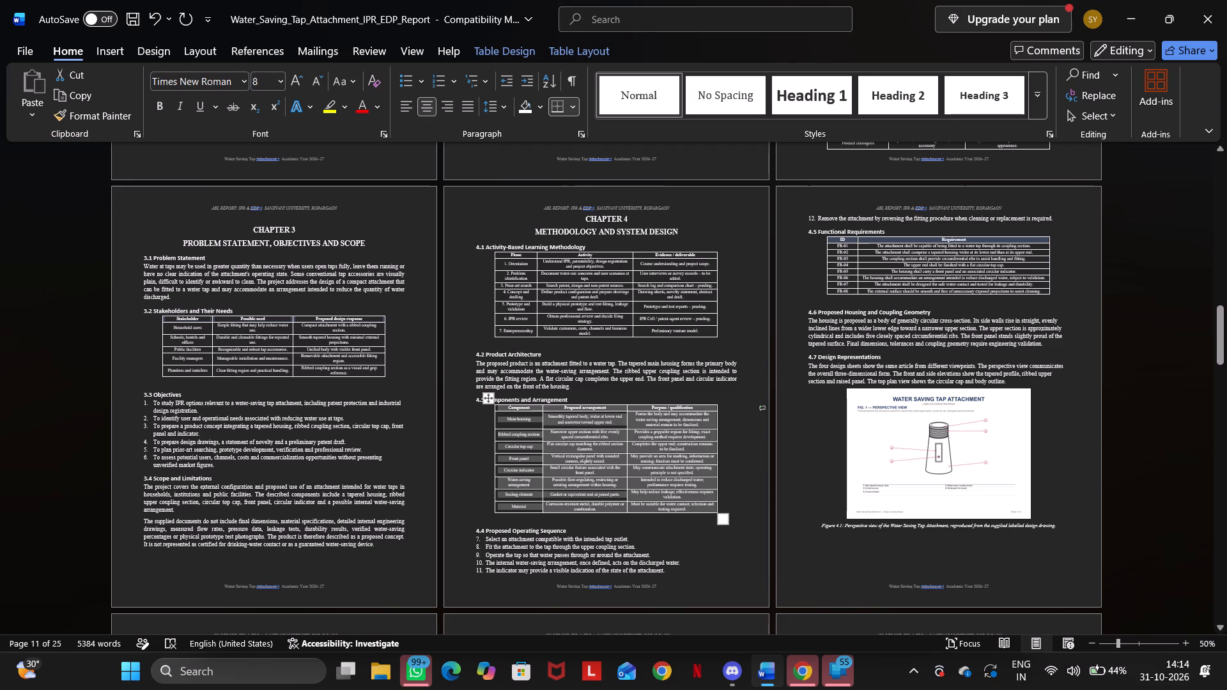
# Shrink the 4.3 table slightly and remove the empty line above 4.4 Proposed Operating Sequence to bring list item 12 back onto its page.
pyautogui.scroll(-2, 537, 565)
pyautogui.scroll(1, 537, 565)
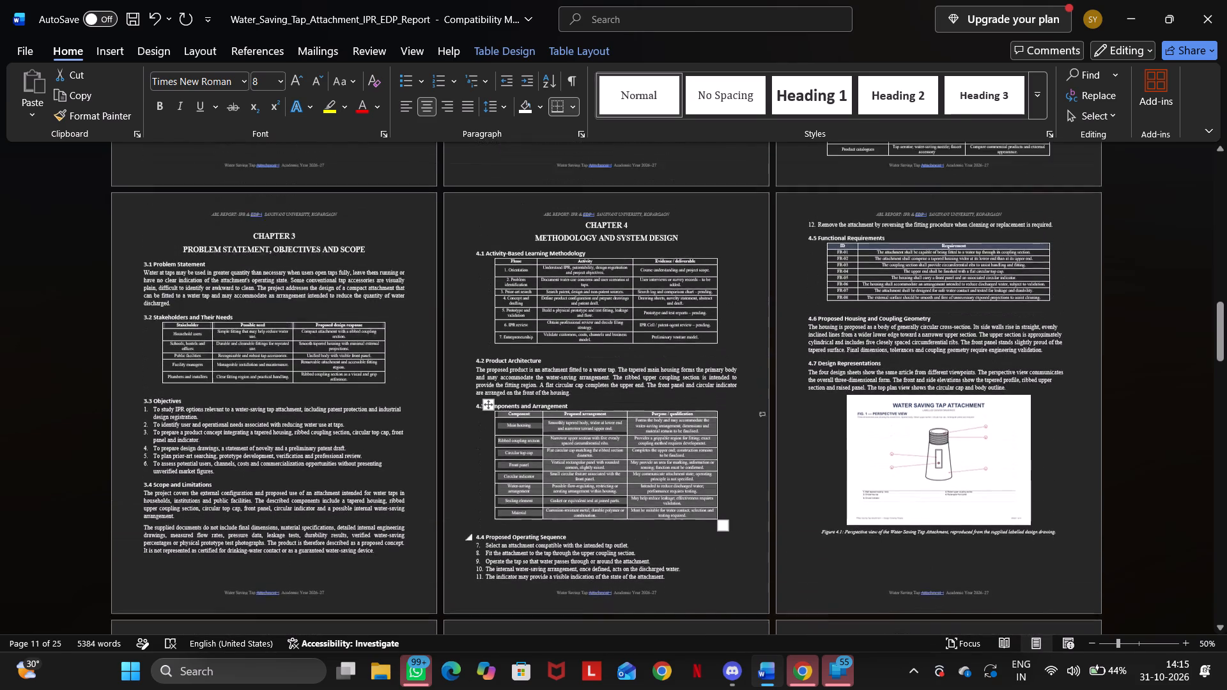
pyautogui.scroll(1, 537, 565)
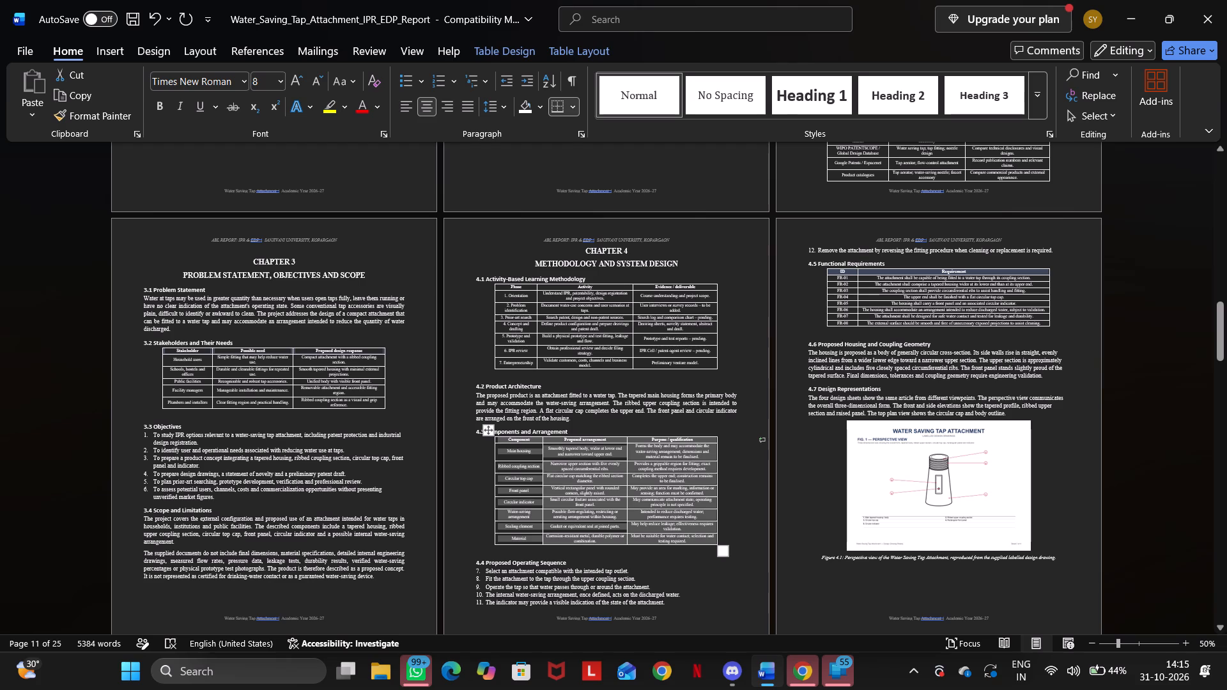
pyautogui.click(806, 250)
pyautogui.click(806, 250)
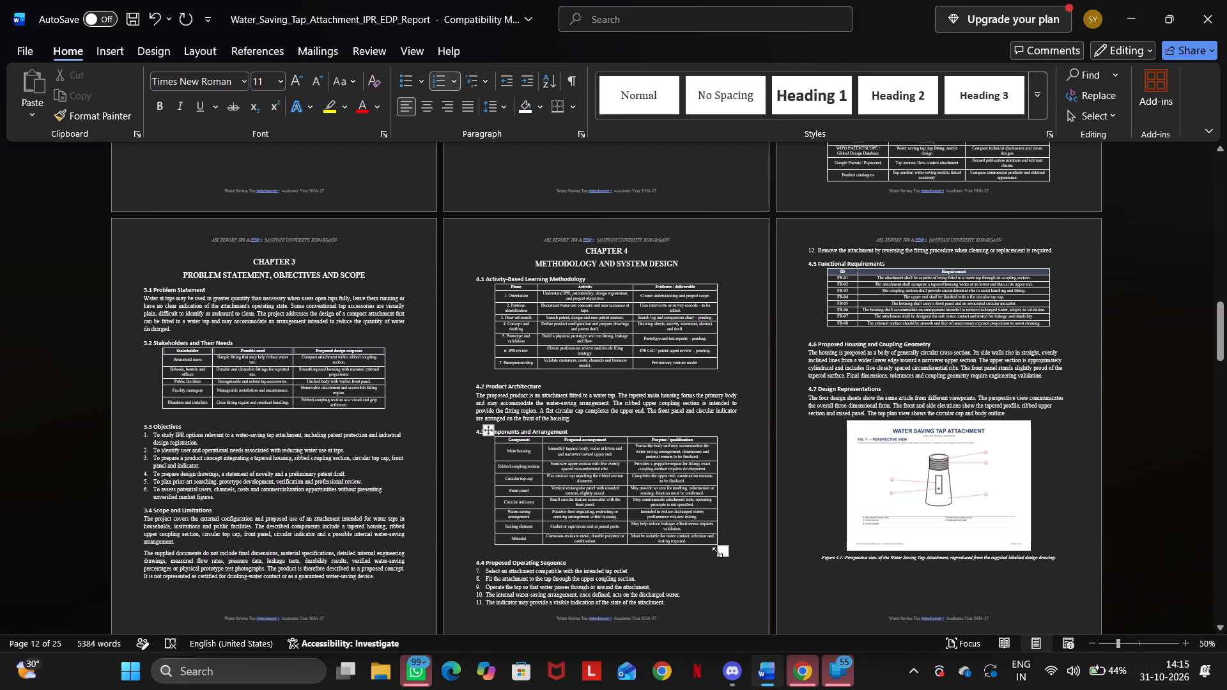
pyautogui.moveTo(717, 552); pyautogui.dragTo(709, 543)
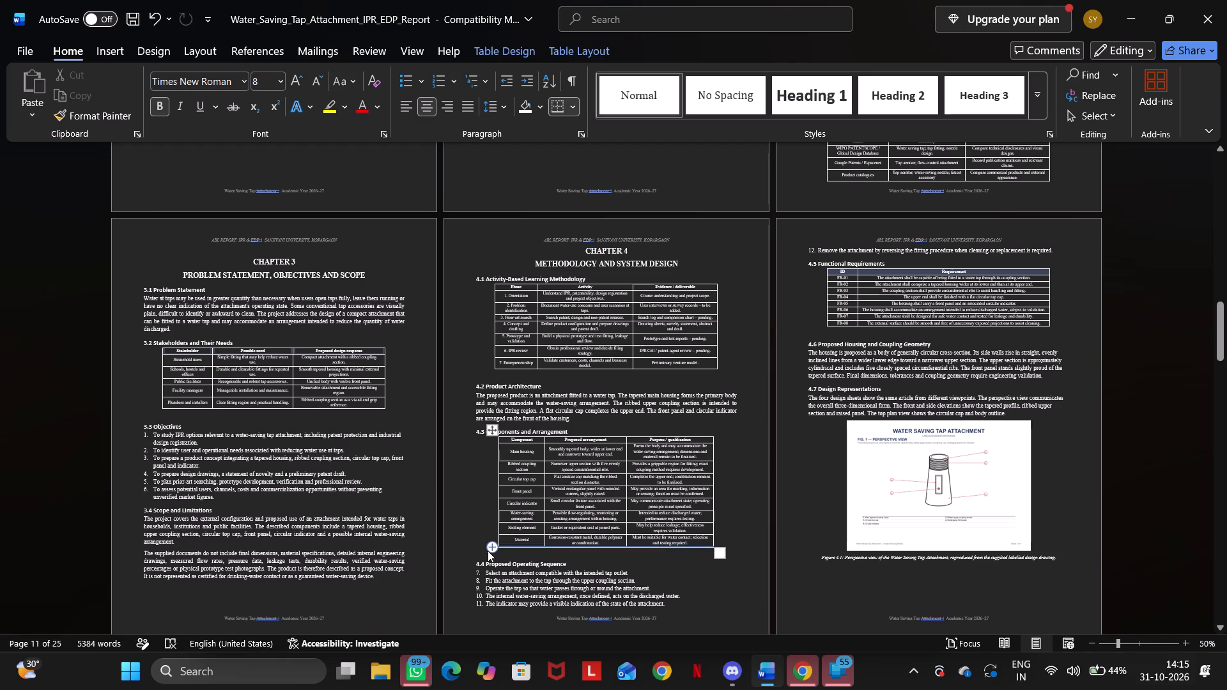
pyautogui.click(474, 562)
pyautogui.click(474, 562)
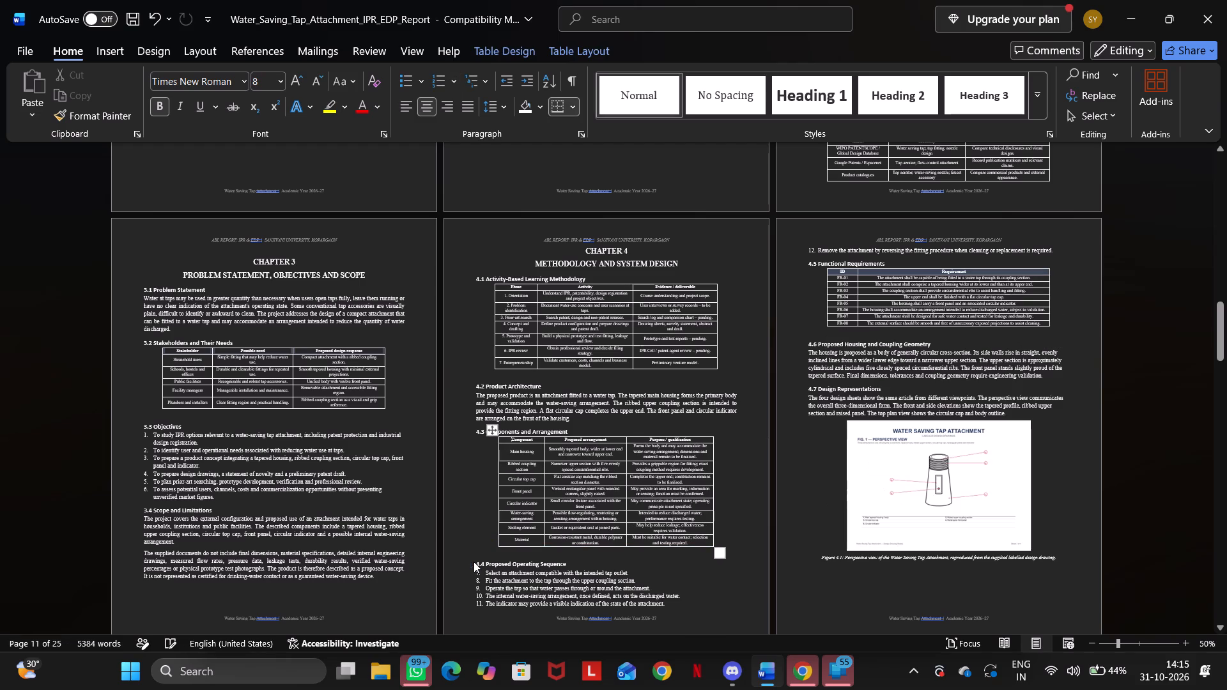
pyautogui.click(478, 563)
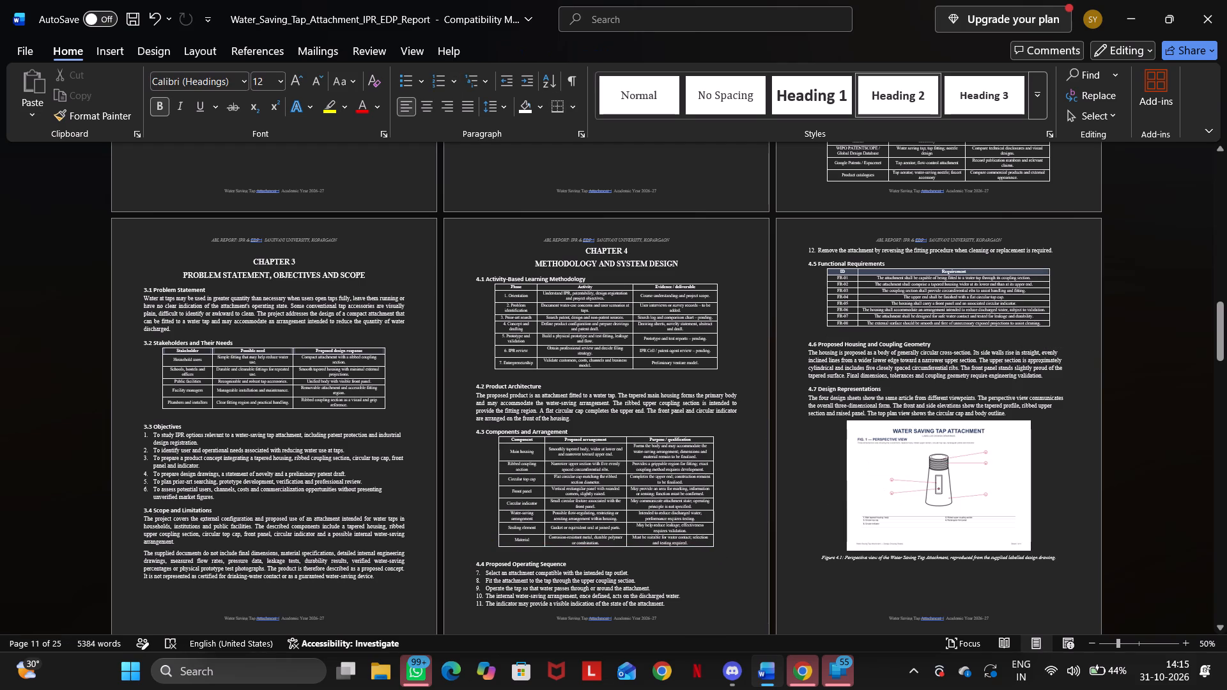
pyautogui.press('Left')
pyautogui.press('BackSpace')
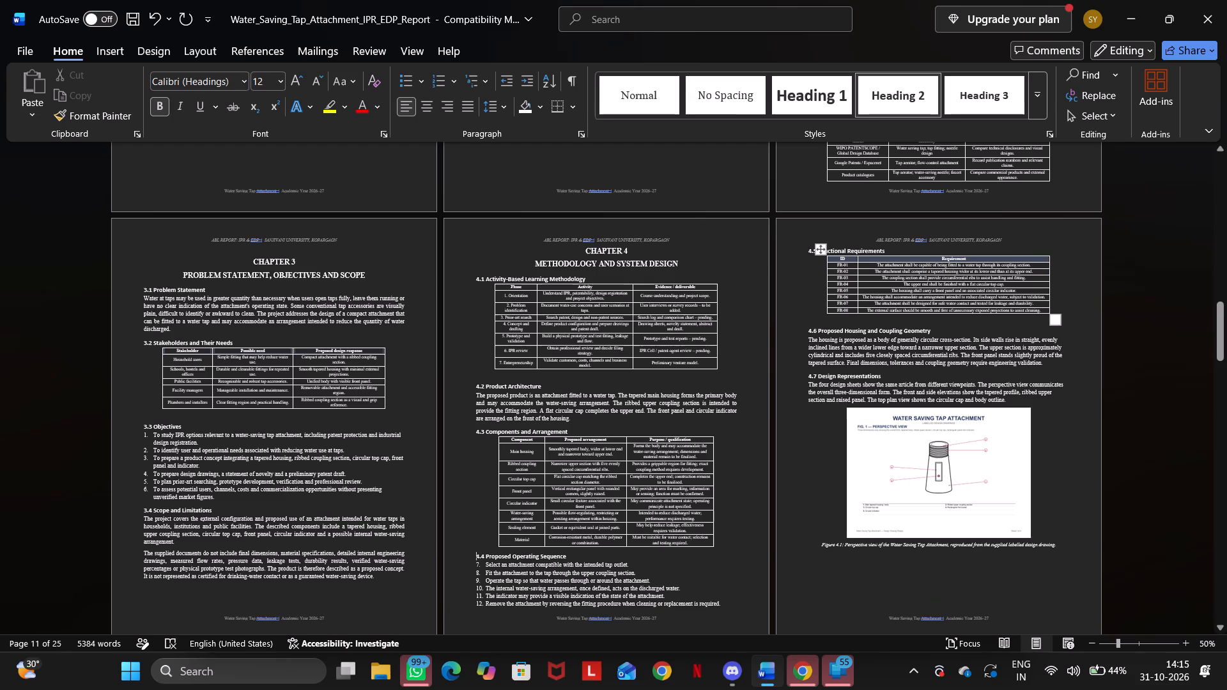
# Apply the current shading colour to all cells of the table under 4.5 Functional Requirements.
pyautogui.moveTo(836, 258); pyautogui.dragTo(964, 291)
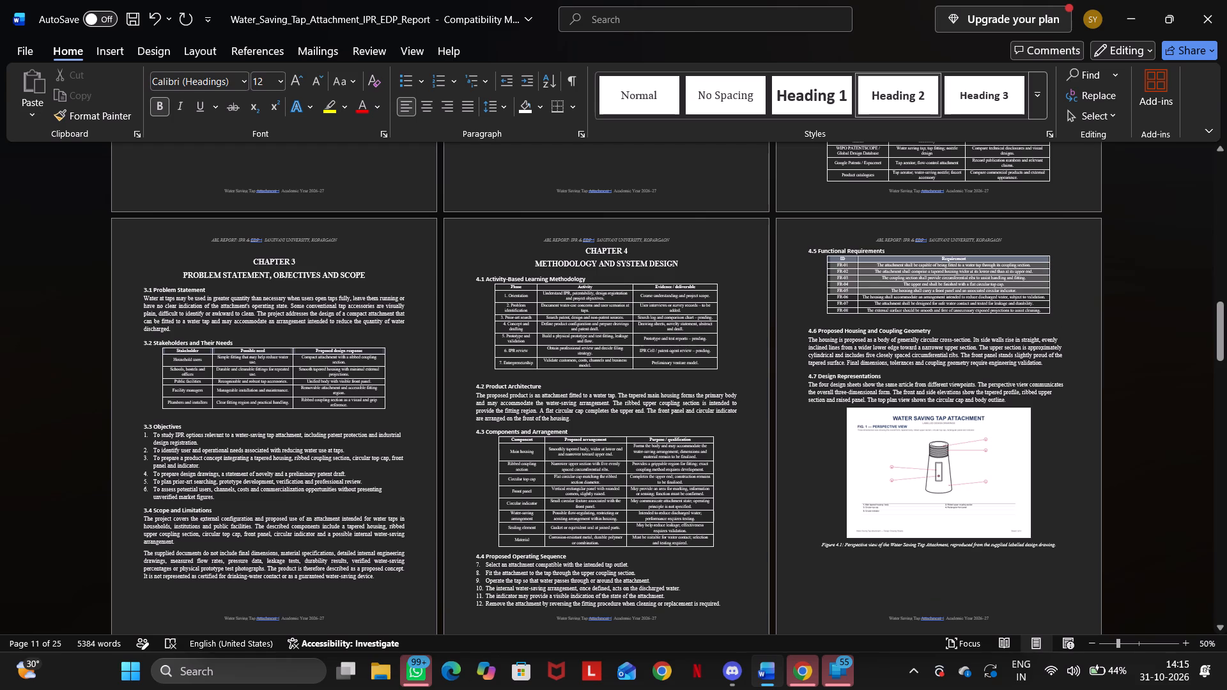
pyautogui.moveTo(964, 291); pyautogui.dragTo(1018, 311)
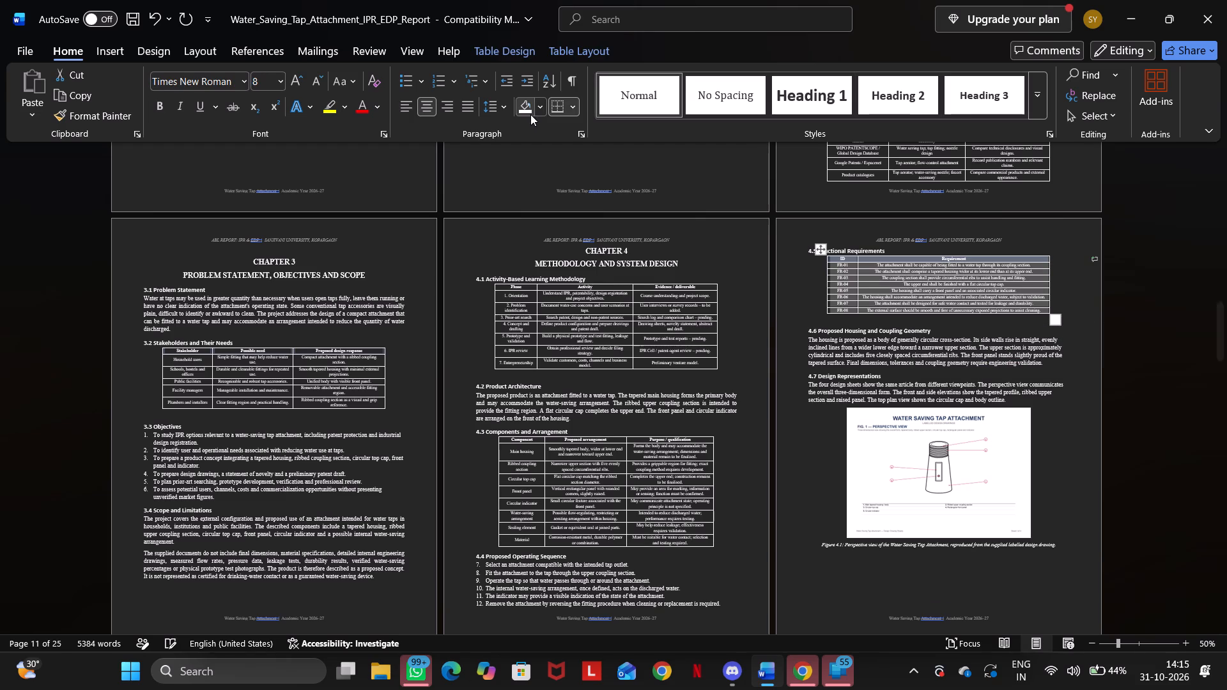
pyautogui.click(530, 114)
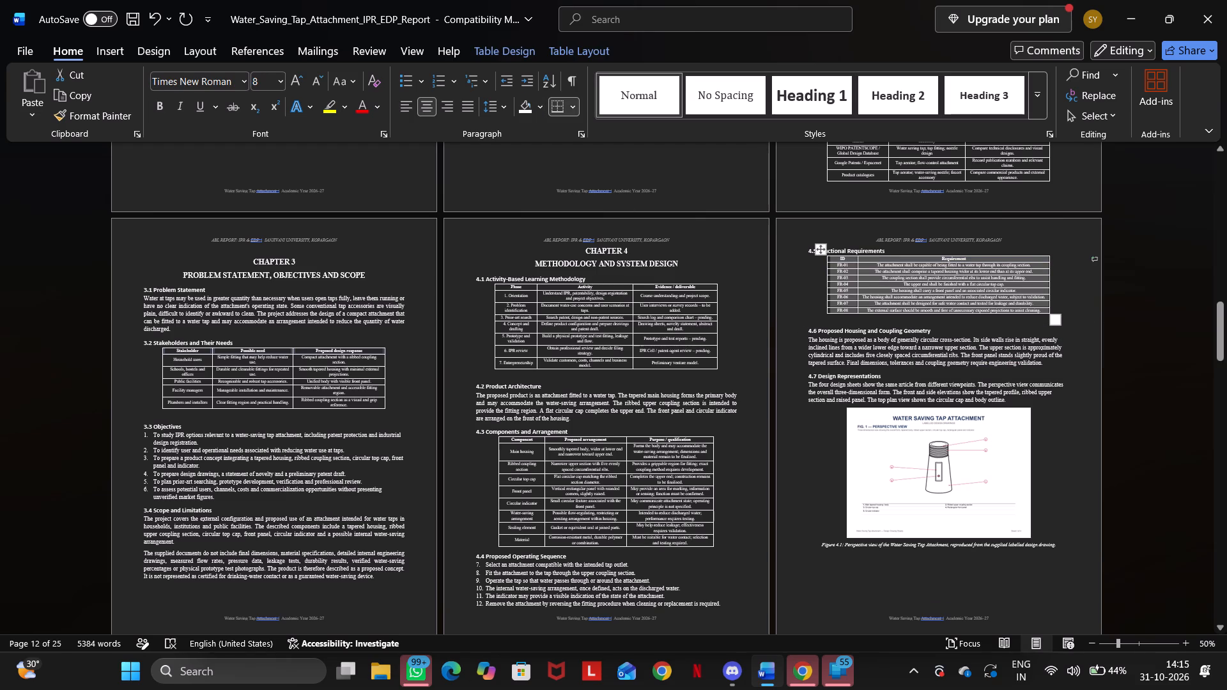
# Justify the paragraphs under 4.6 Proposed Housing and Coupling Geometry and 4.7 Design Representations.
pyautogui.click(803, 340)
pyautogui.moveTo(803, 340); pyautogui.dragTo(1044, 365)
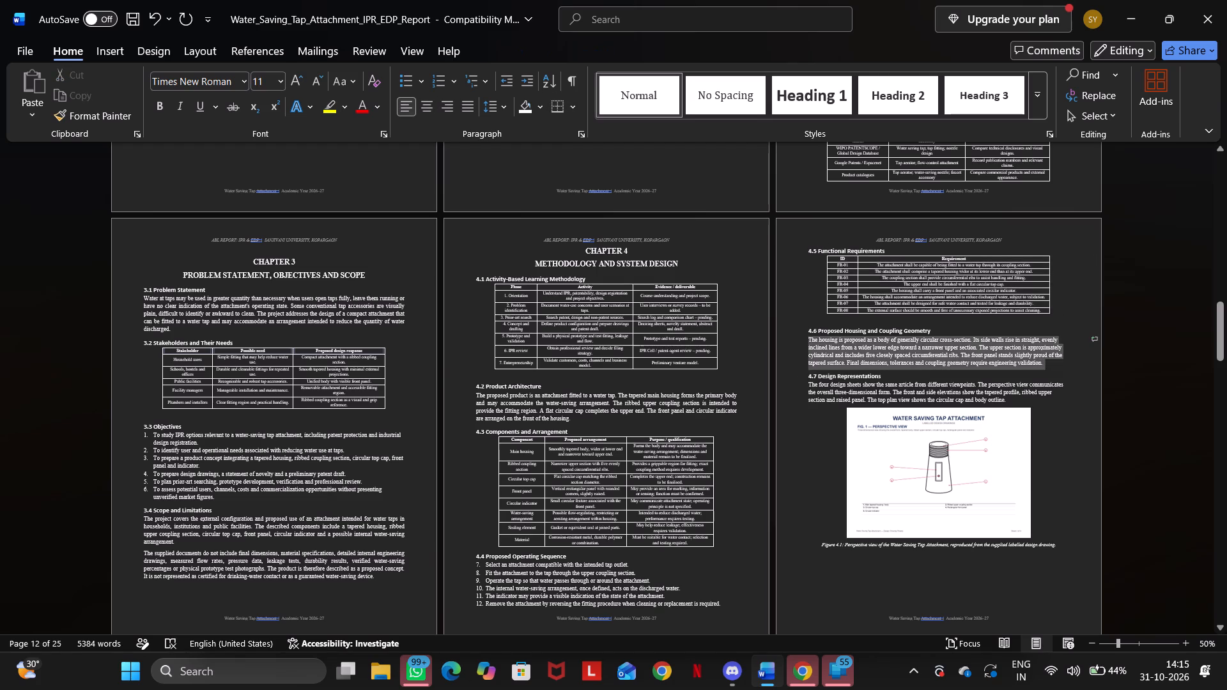
pyautogui.moveTo(1044, 365); pyautogui.dragTo(1046, 365)
pyautogui.click(1046, 365)
pyautogui.hotkey('ctrl', 'j')
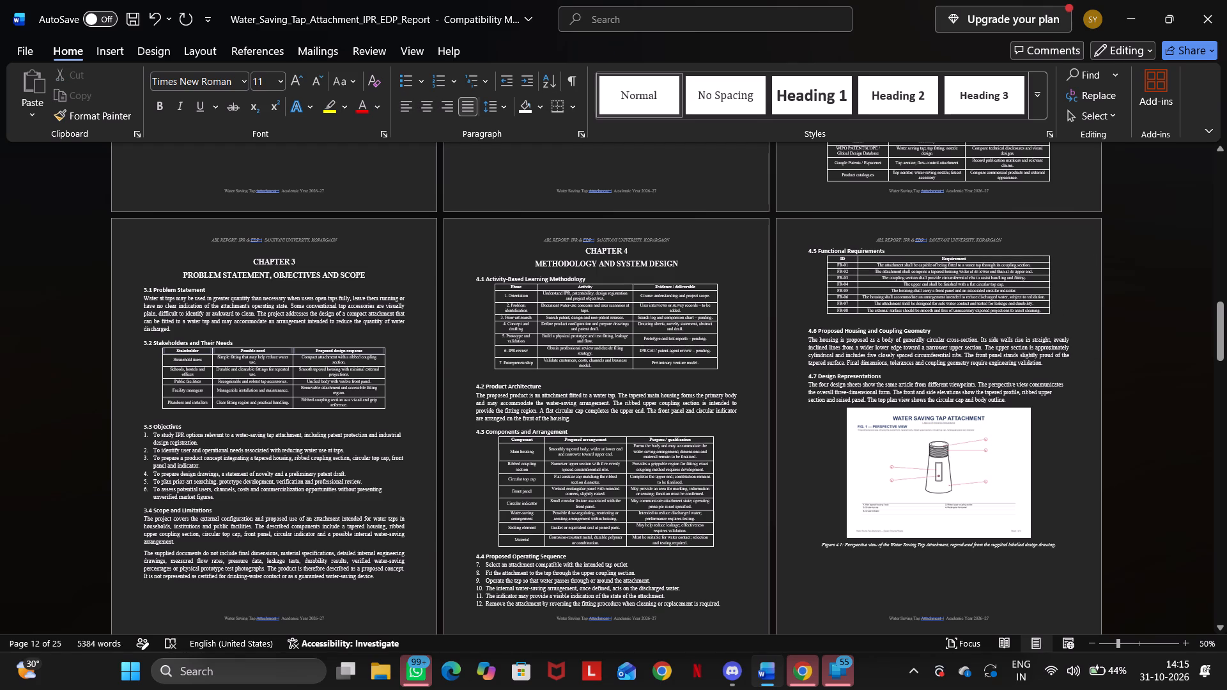
pyautogui.click(802, 387)
pyautogui.moveTo(802, 387); pyautogui.dragTo(1039, 392)
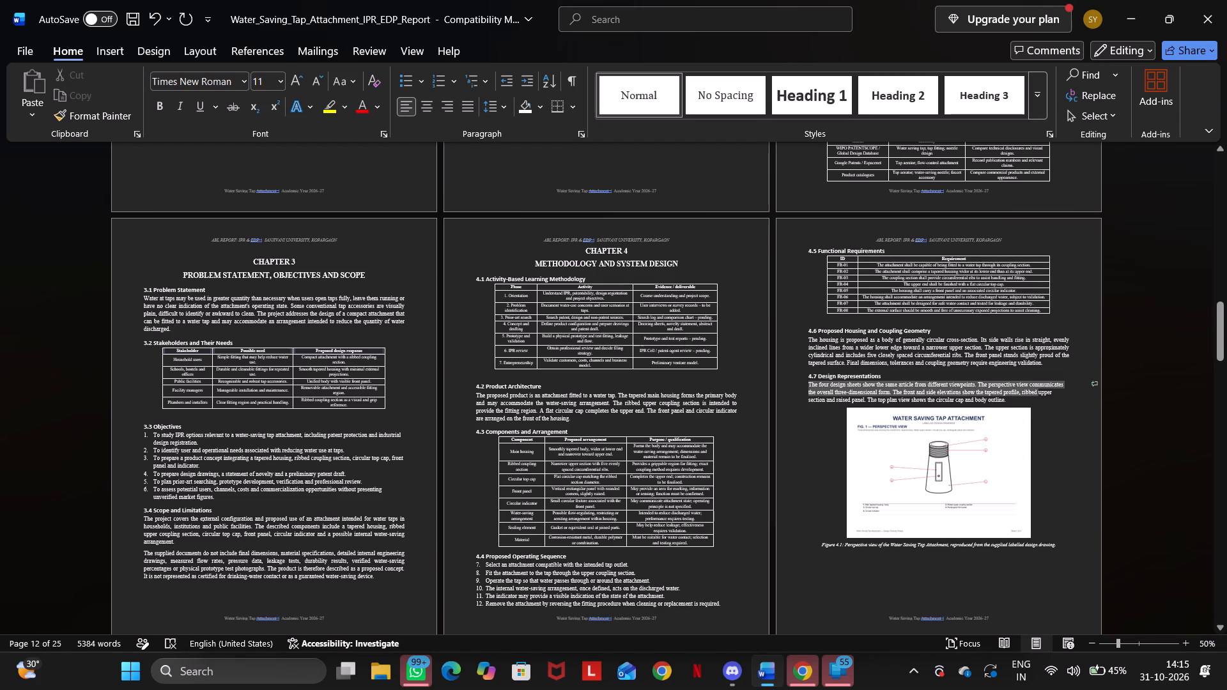
pyautogui.moveTo(1039, 392); pyautogui.dragTo(1038, 408)
pyautogui.hotkey('ctrl', 'j')
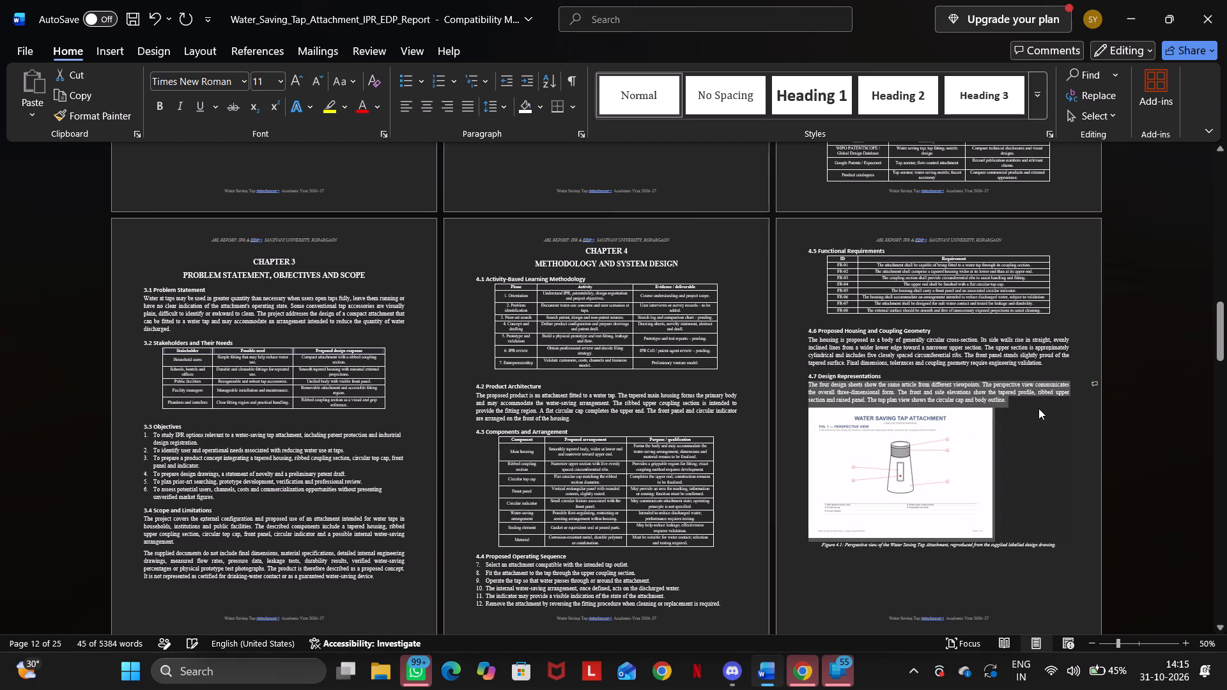
# Centre the perspective view drawing above the Figure 4.1 caption.
pyautogui.click(948, 455)
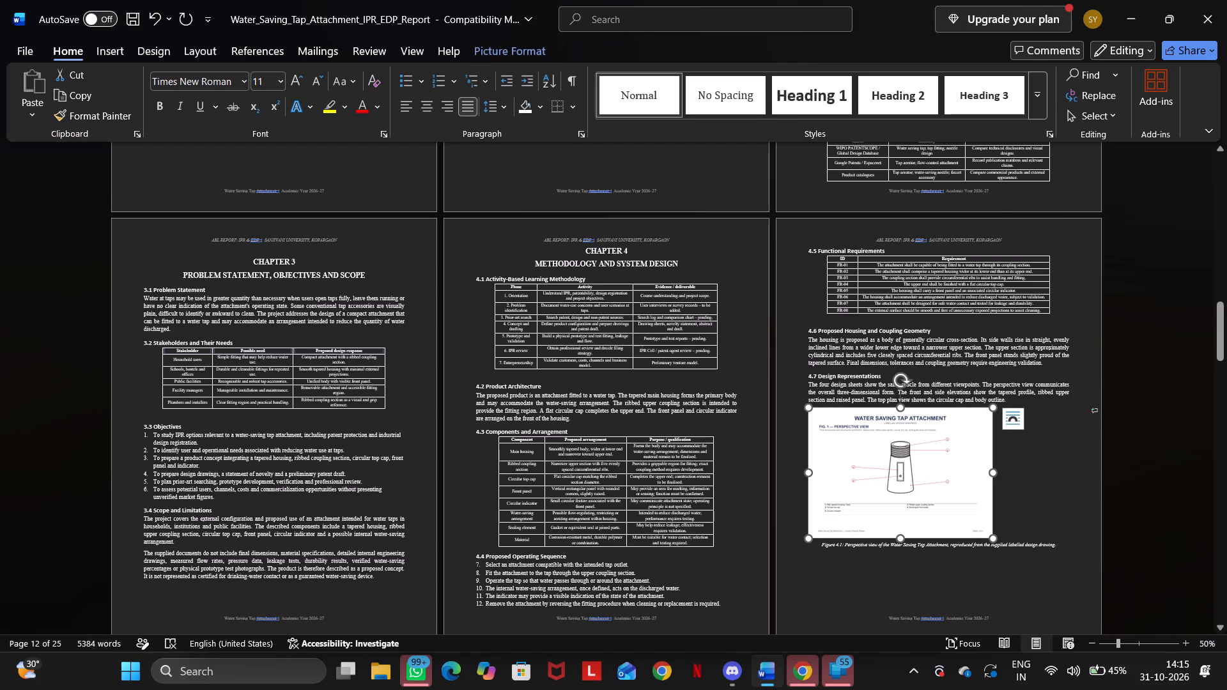
pyautogui.hotkey('ctrl', 'e')
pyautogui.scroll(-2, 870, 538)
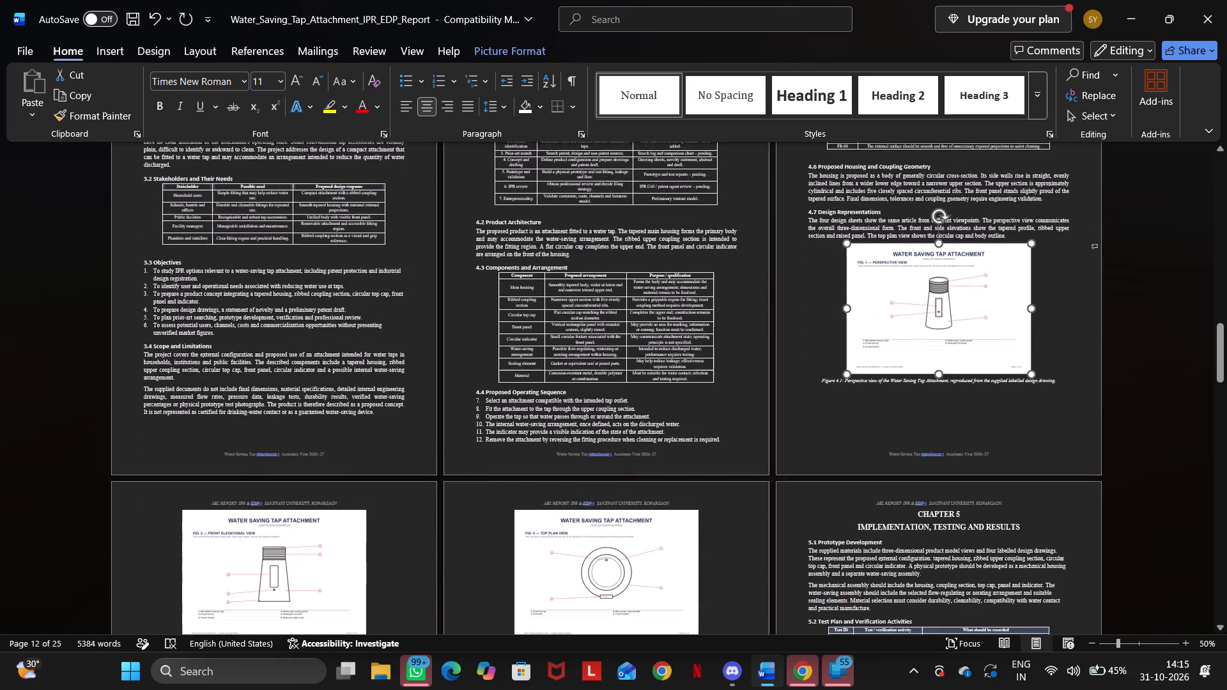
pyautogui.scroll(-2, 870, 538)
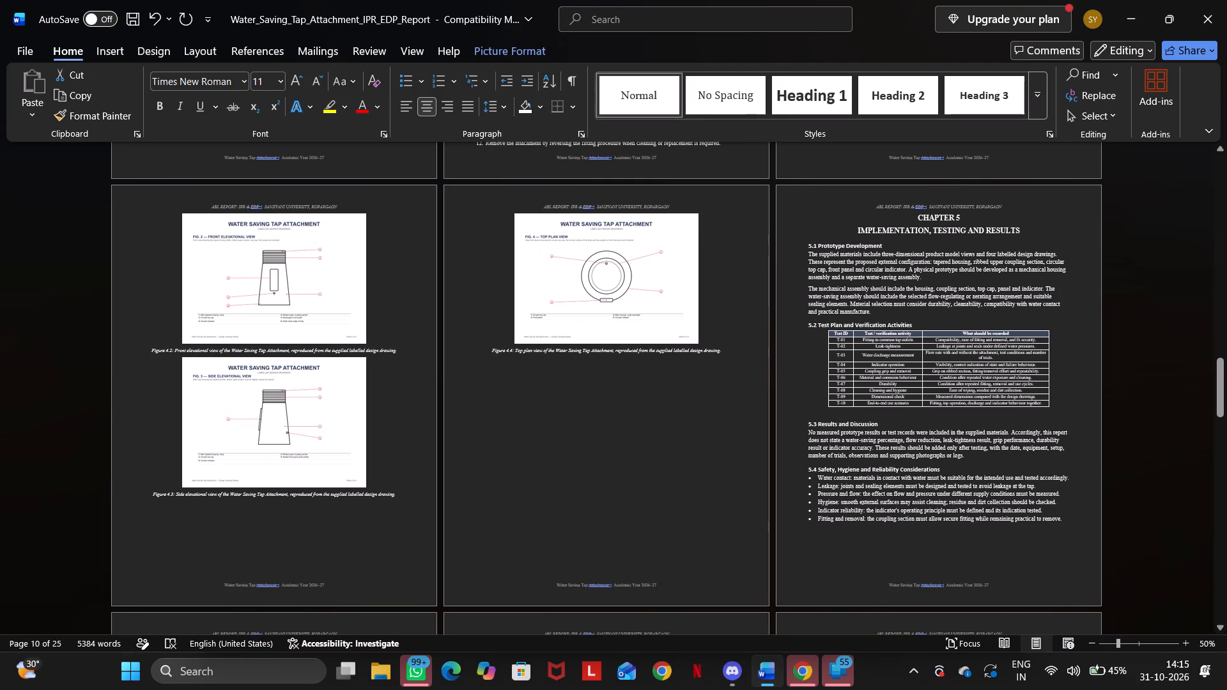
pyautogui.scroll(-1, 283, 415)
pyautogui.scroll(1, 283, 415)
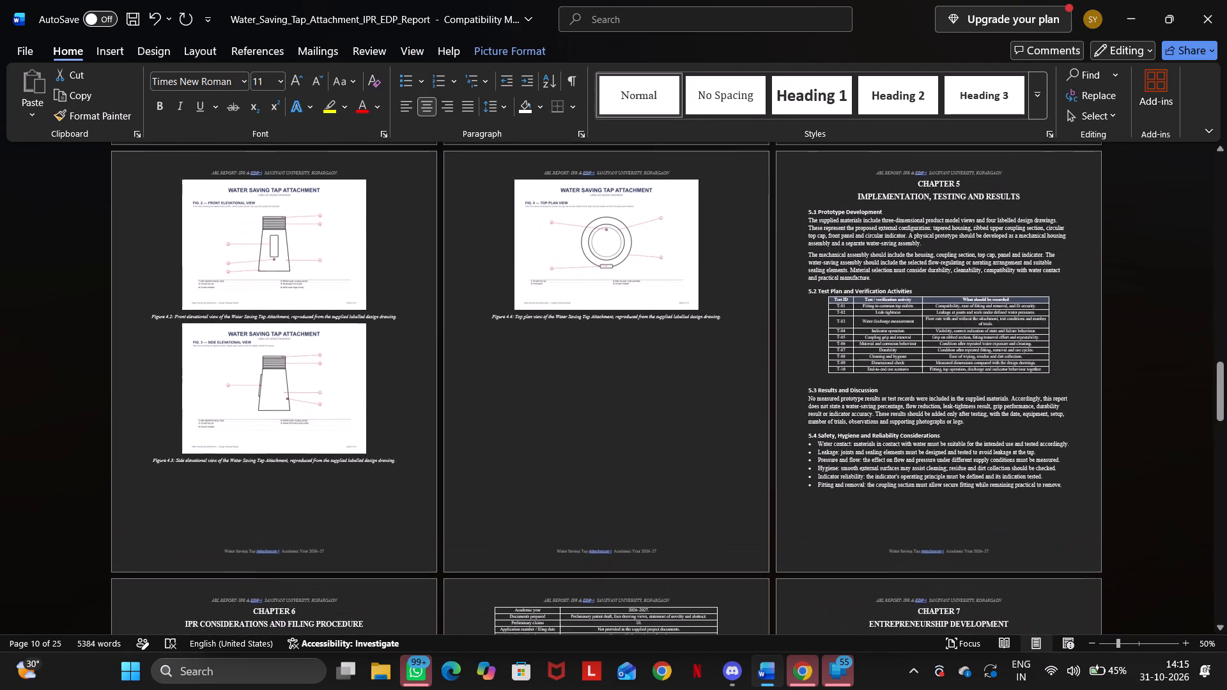
# Insert blank lines above the top plan view drawing of Figure 4.4 to move it and its caption down the page.
pyautogui.click(541, 285)
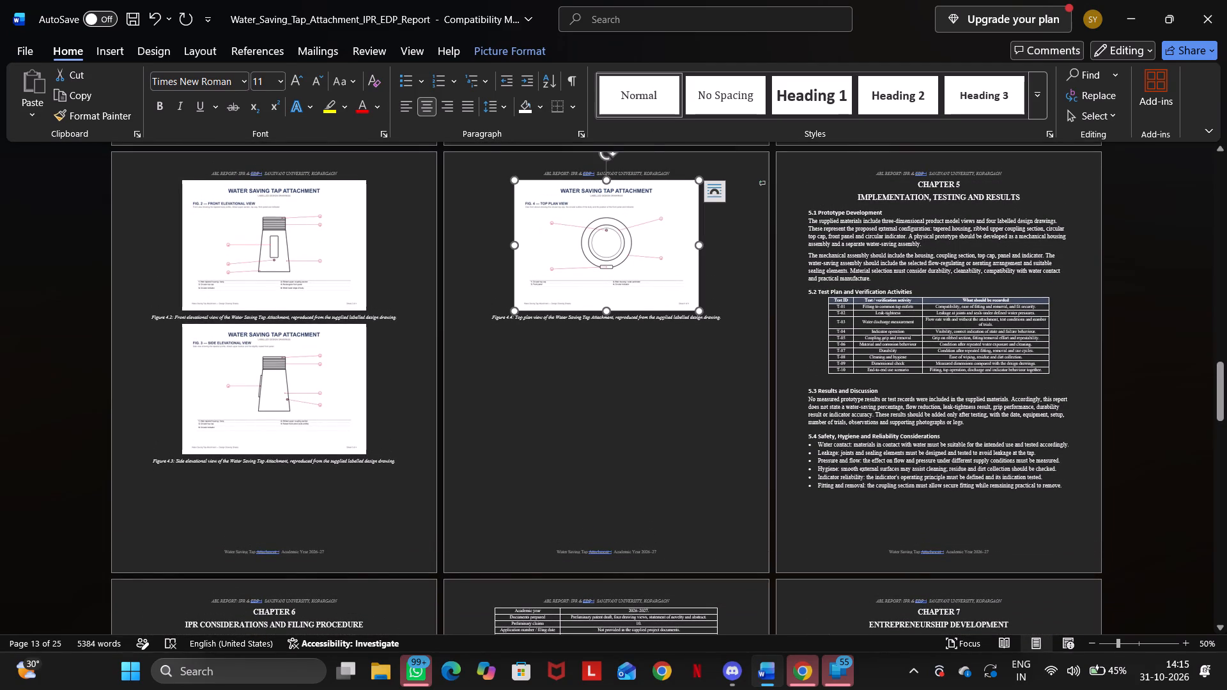
pyautogui.click(504, 226)
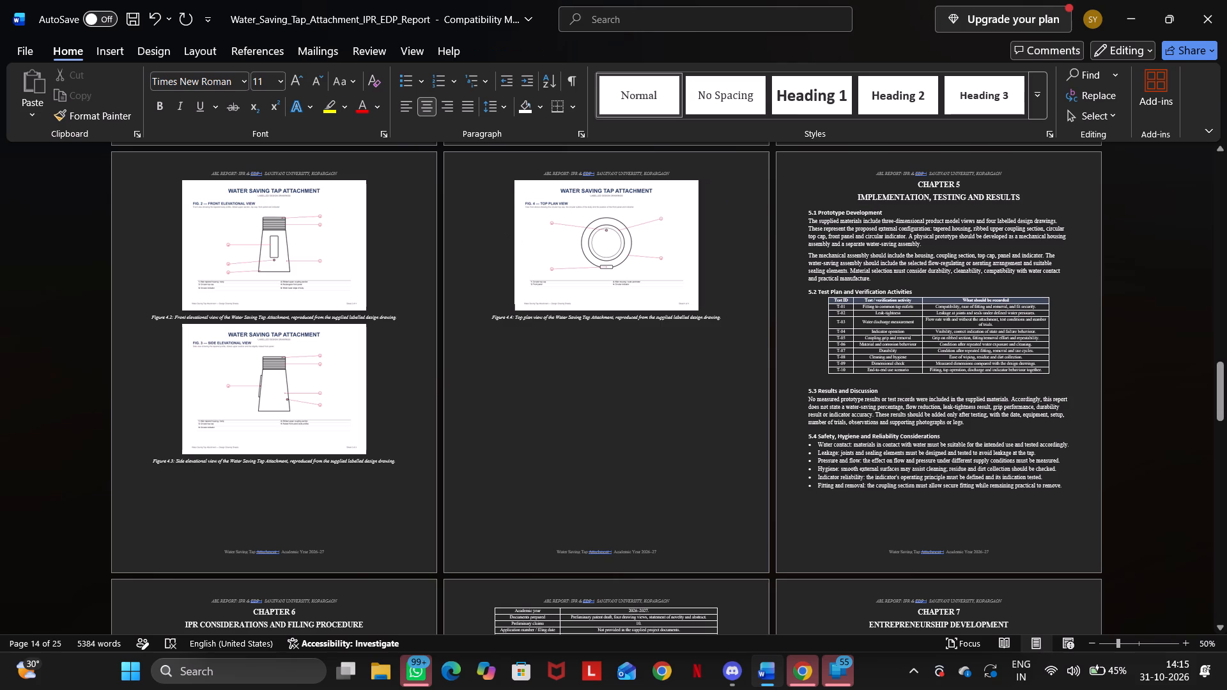
pyautogui.press('Return')
pyautogui.click(500, 183)
pyautogui.press('Return')
pyautogui.click(286, 474)
pyautogui.press('Return')
pyautogui.press('Return')
pyautogui.press('Return')
pyautogui.press('Return')
pyautogui.press('Return')
pyautogui.press('Return')
pyautogui.press('Return')
pyautogui.press('Return')
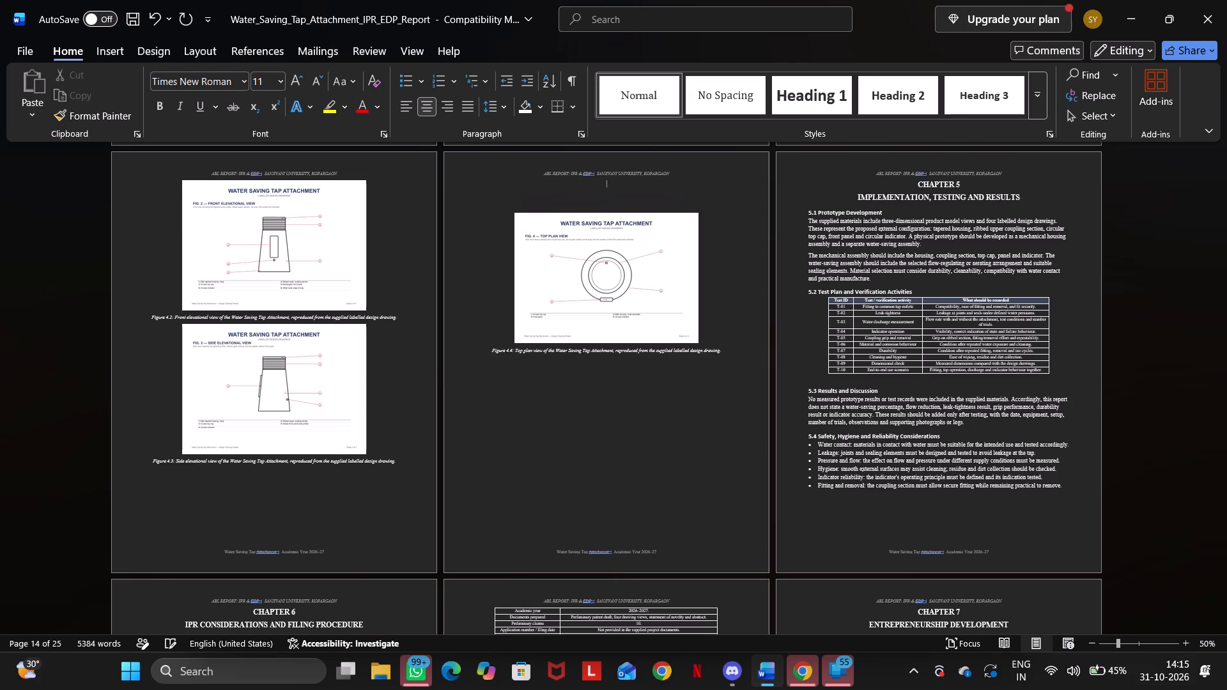
pyautogui.press('Return')
pyautogui.press('Return')
pyautogui.press('Return')
pyautogui.press('Return')
pyautogui.press('Return')
# Justify both paragraphs under 5.1 Prototype Development.
pyautogui.scroll(-1, 286, 474)
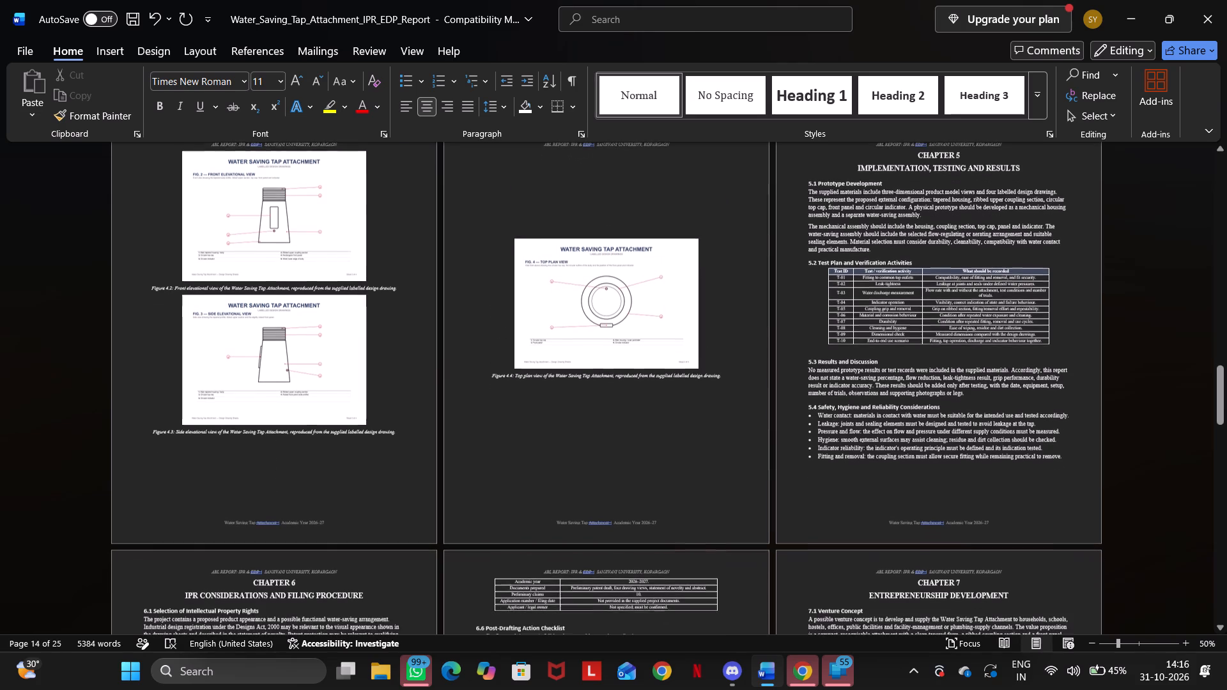
pyautogui.click(797, 192)
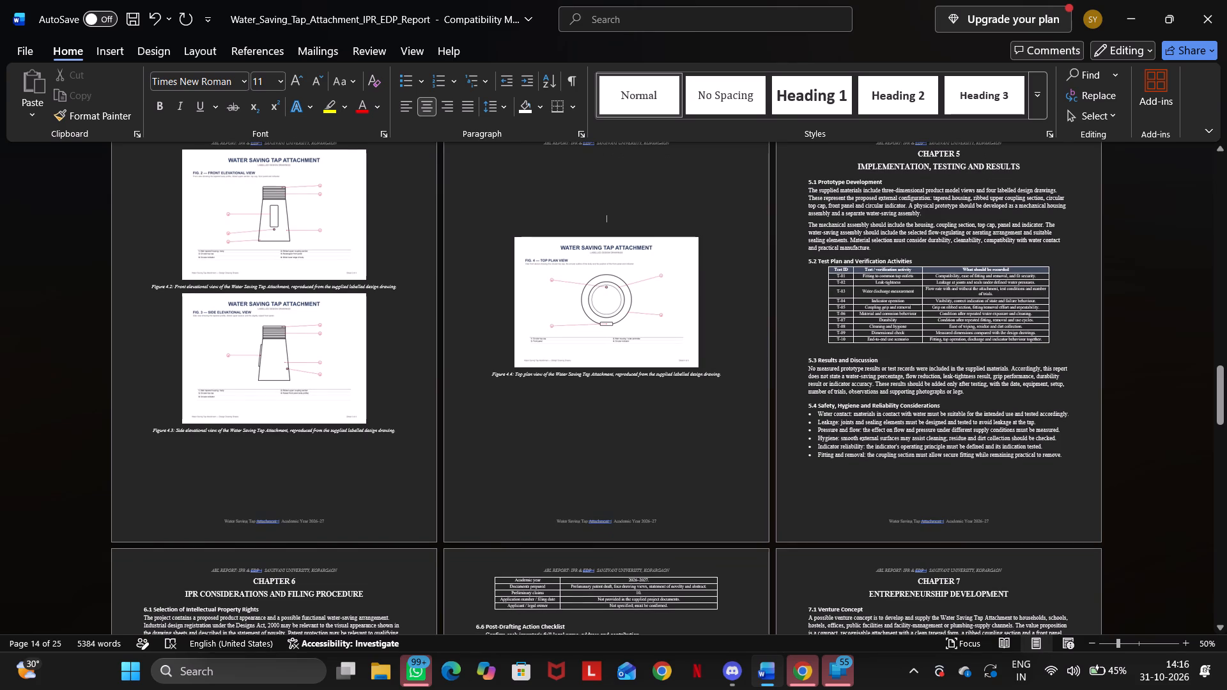
pyautogui.moveTo(797, 192); pyautogui.dragTo(923, 213)
pyautogui.hotkey('ctrl', 'j')
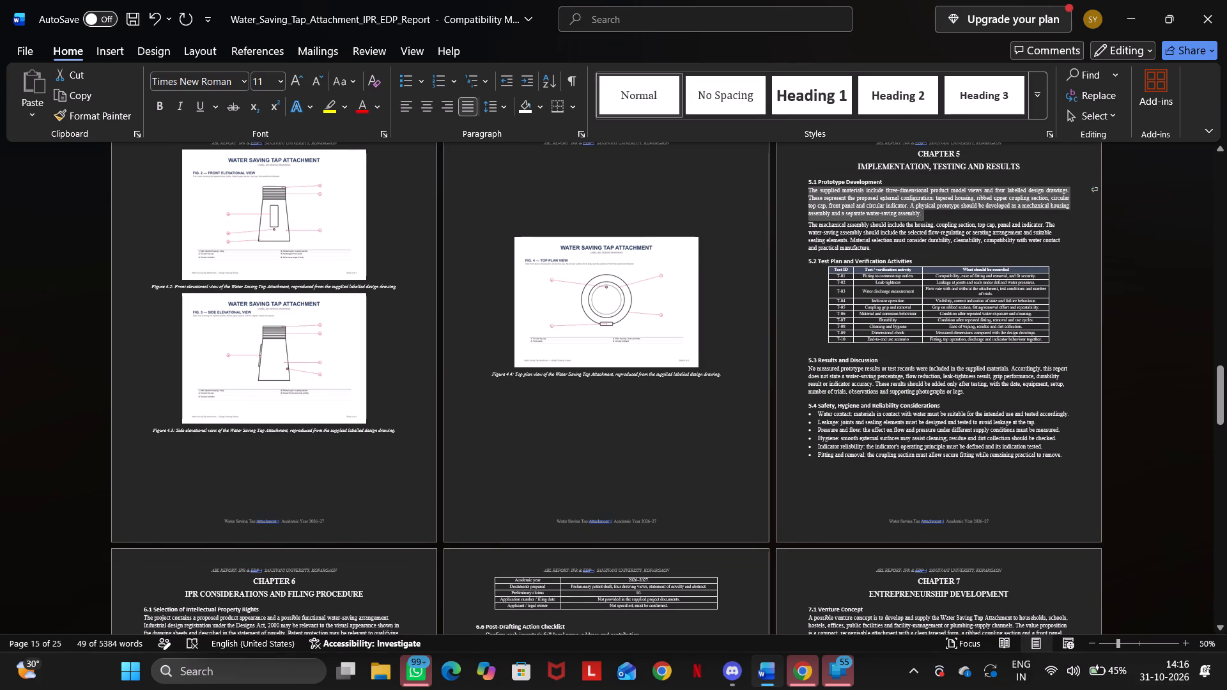
pyautogui.click(809, 227)
pyautogui.moveTo(809, 227); pyautogui.dragTo(918, 247)
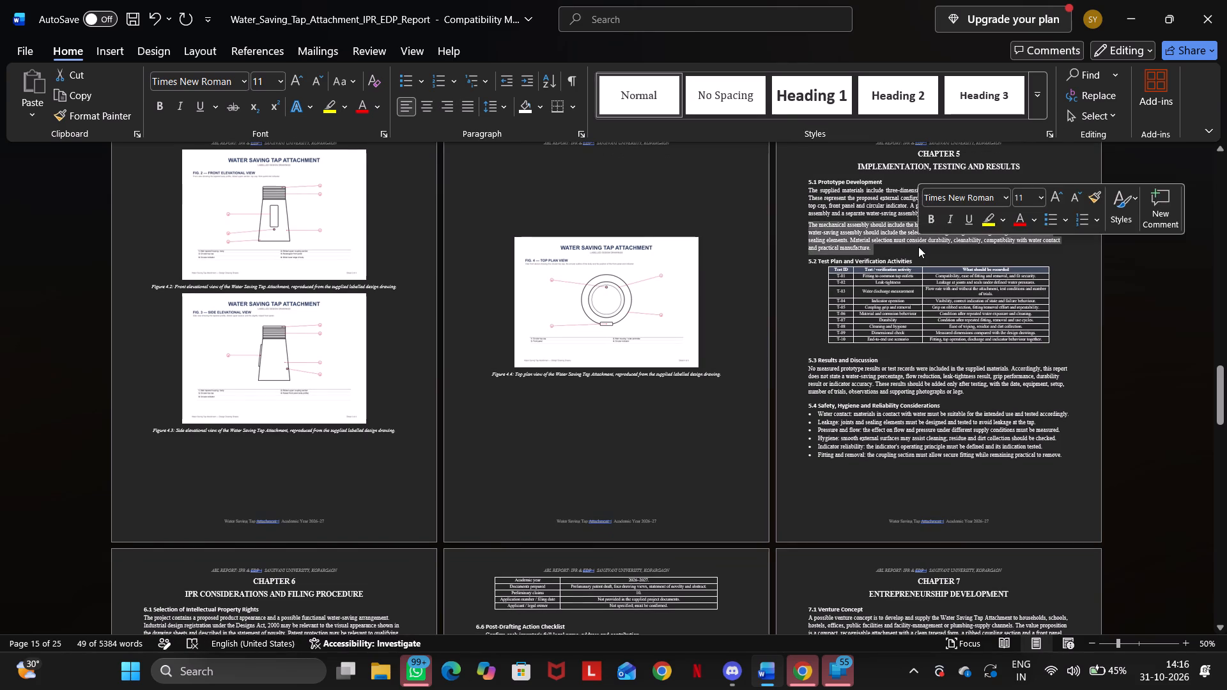
pyautogui.hotkey('ctrl', 'j')
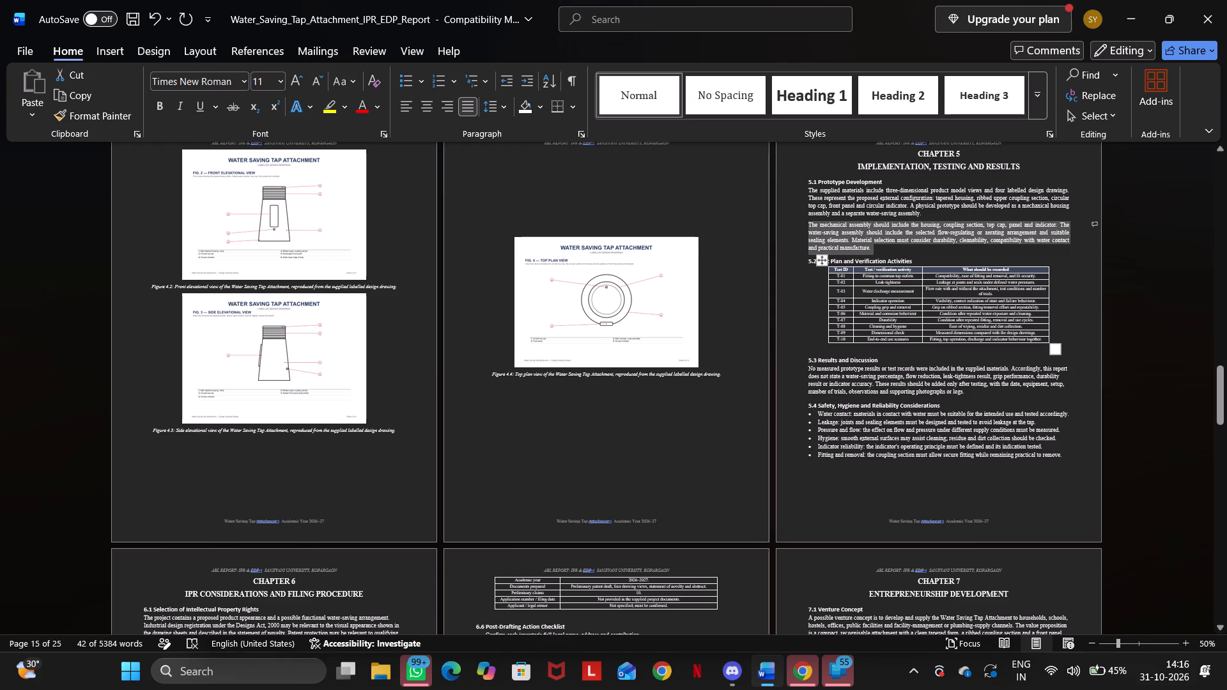
# Apply the current shading colour to all cells of the table under 5.2 Test Plan and Verification Activities.
pyautogui.click(831, 271)
pyautogui.moveTo(831, 271); pyautogui.dragTo(1027, 333)
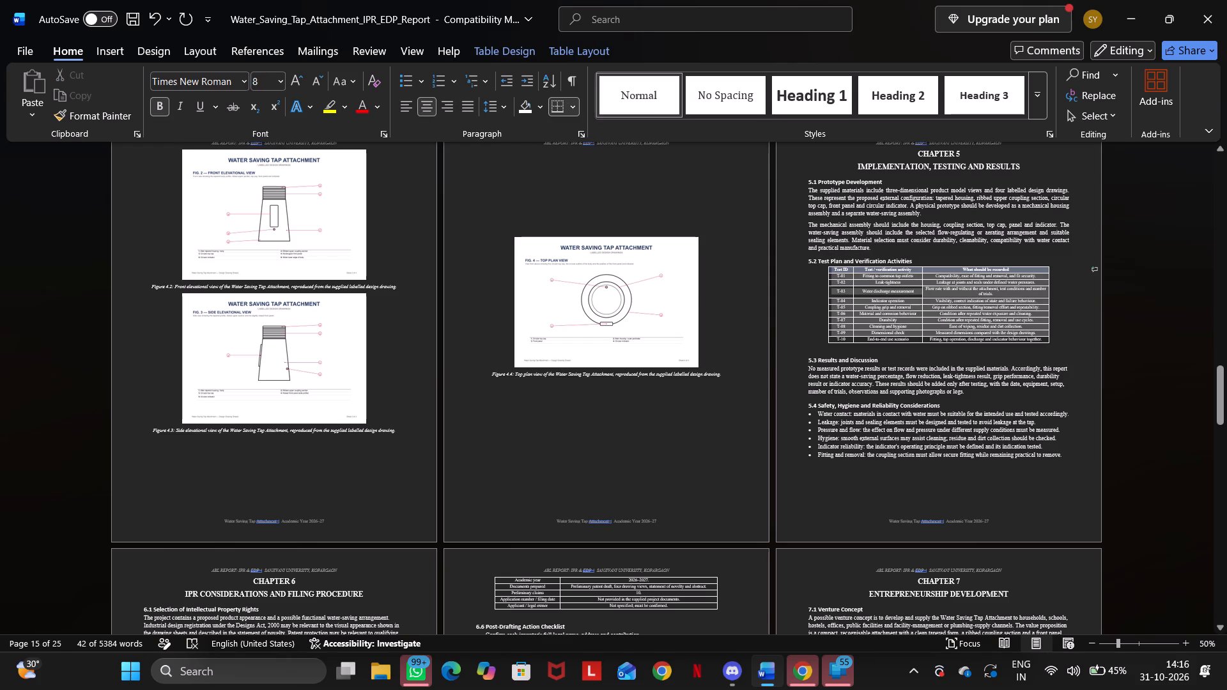
pyautogui.moveTo(1027, 333); pyautogui.dragTo(1035, 336)
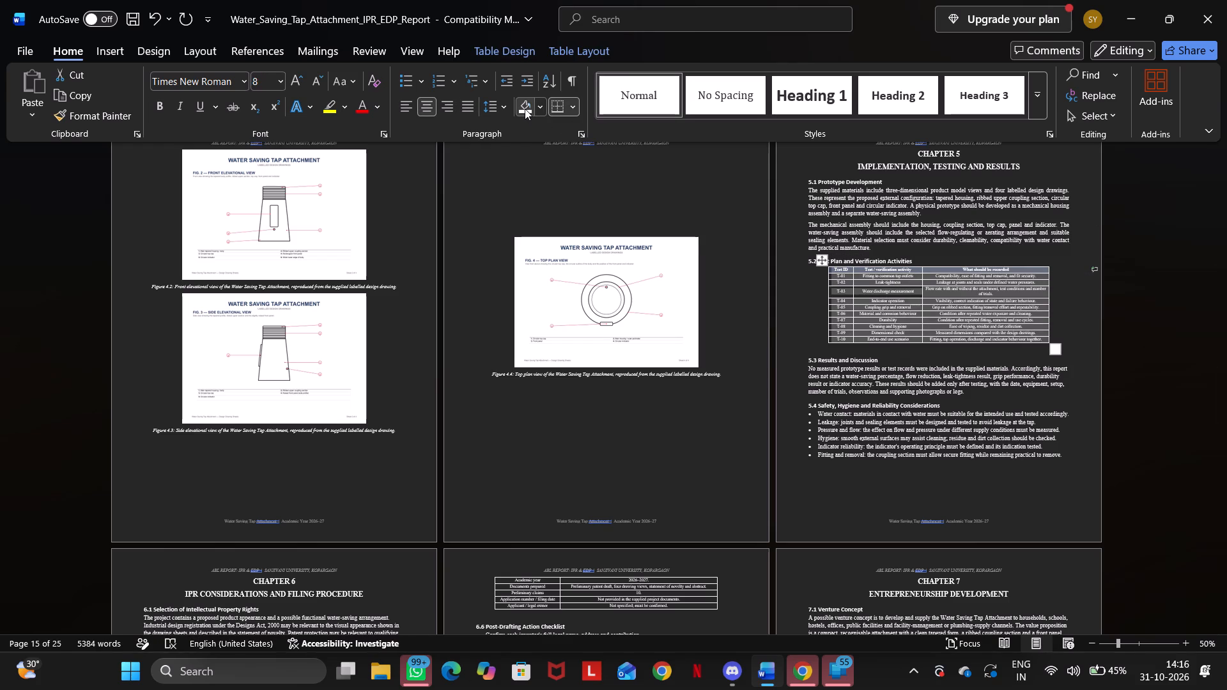
pyautogui.click(525, 109)
# Justify the paragraph under 5.3 Results and Discussion.
pyautogui.click(799, 367)
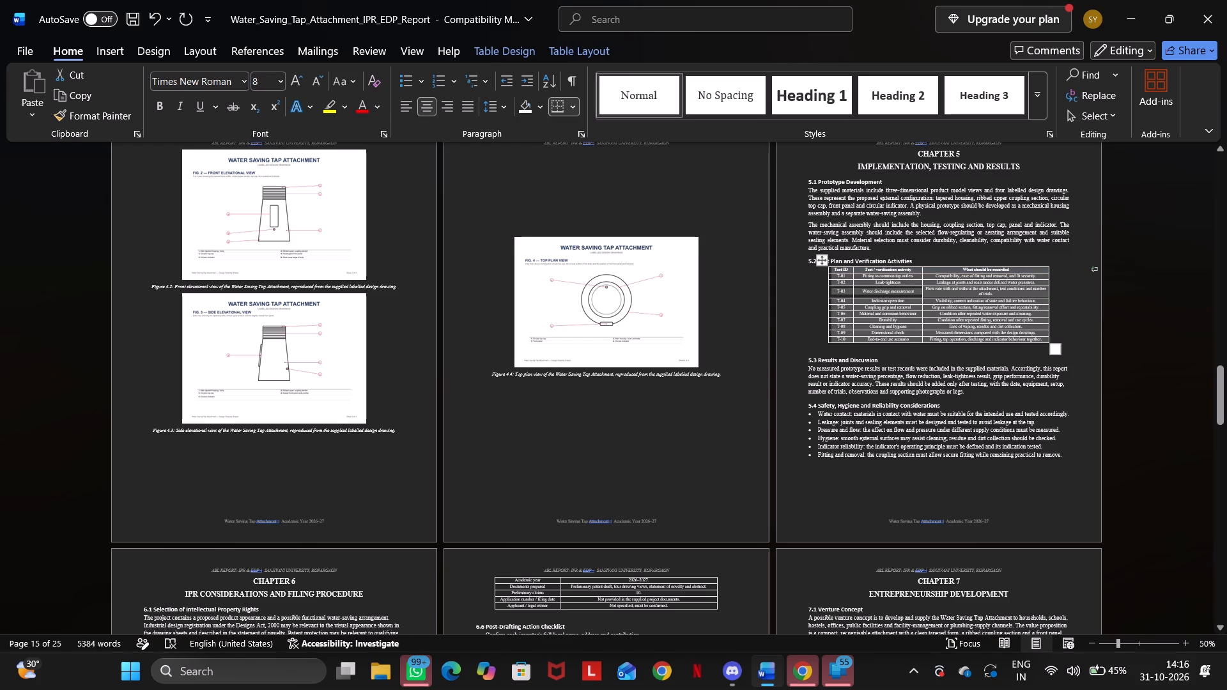
pyautogui.moveTo(799, 367); pyautogui.dragTo(989, 395)
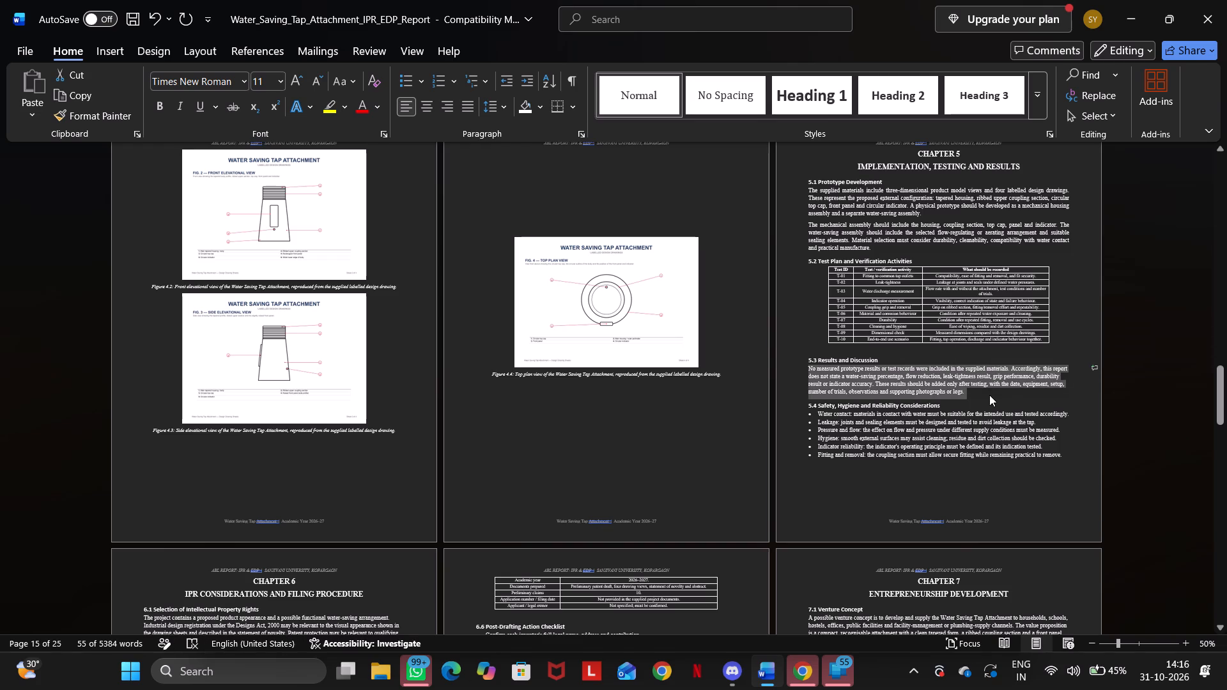
pyautogui.hotkey('ctrl', 'j')
# Justify both paragraphs under 6.1 Selection of Intellectual Property Rights.
pyautogui.scroll(-1, 814, 441)
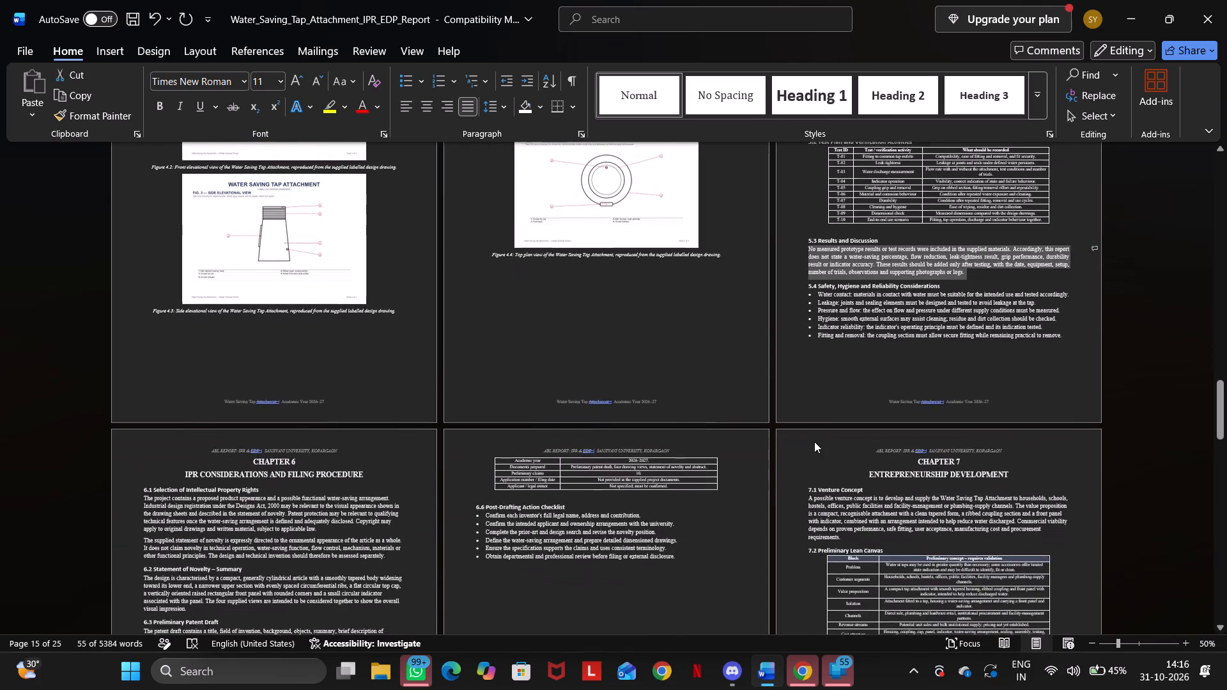
pyautogui.scroll(-4, 814, 441)
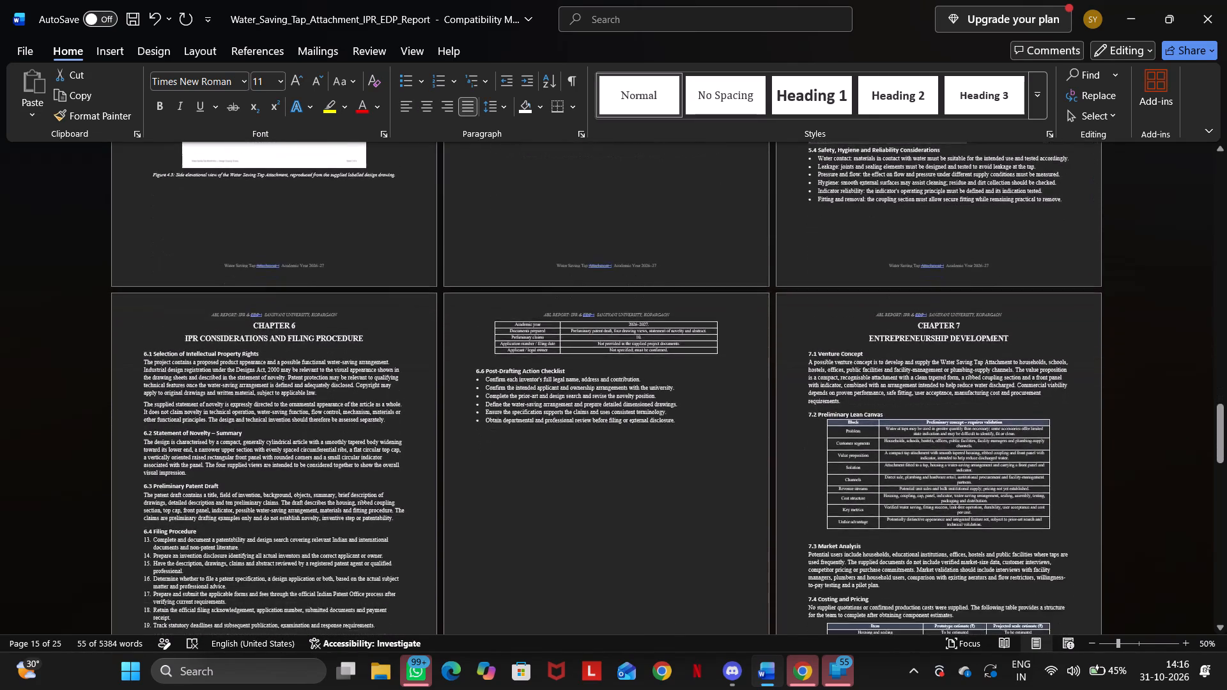
pyautogui.scroll(-1, 814, 441)
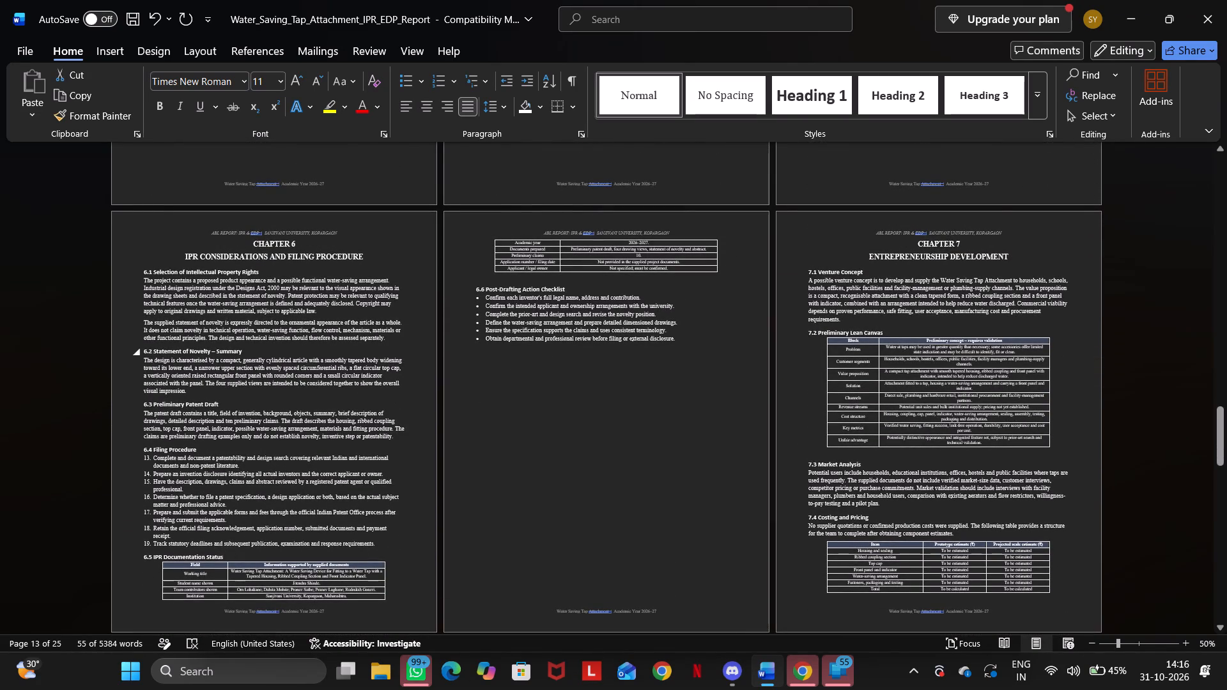
pyautogui.click(142, 284)
pyautogui.moveTo(142, 284); pyautogui.dragTo(323, 340)
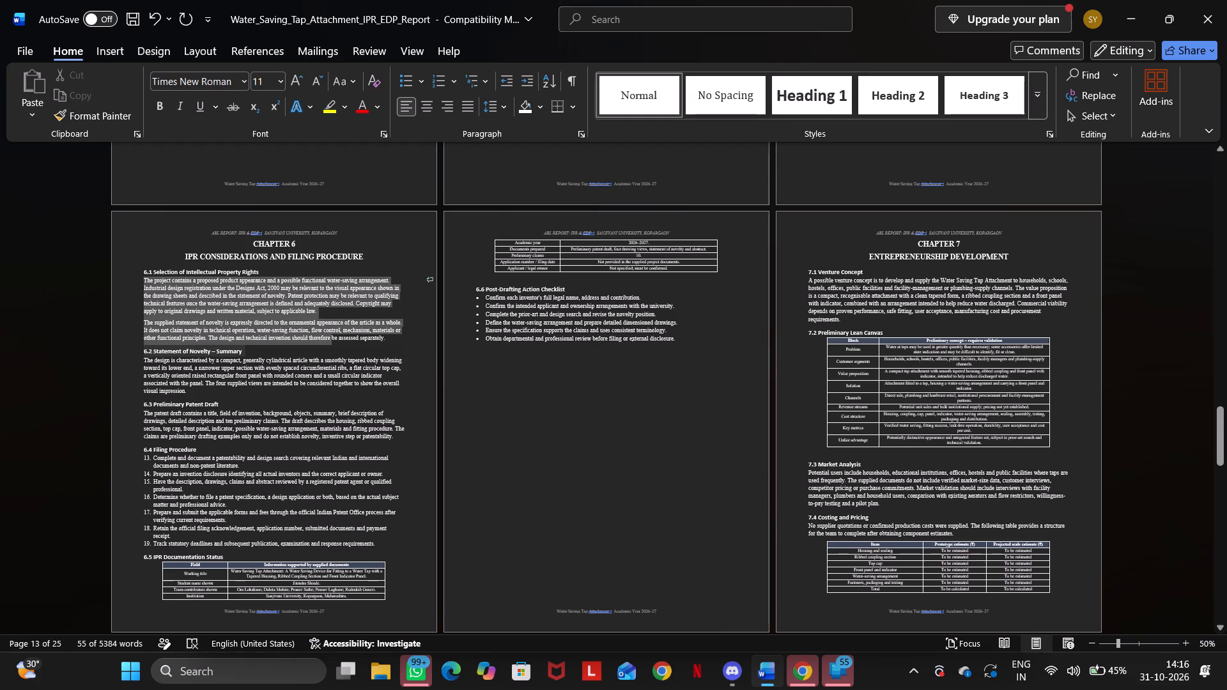
pyautogui.moveTo(323, 340); pyautogui.dragTo(393, 337)
pyautogui.hotkey('ctrl', 'j')
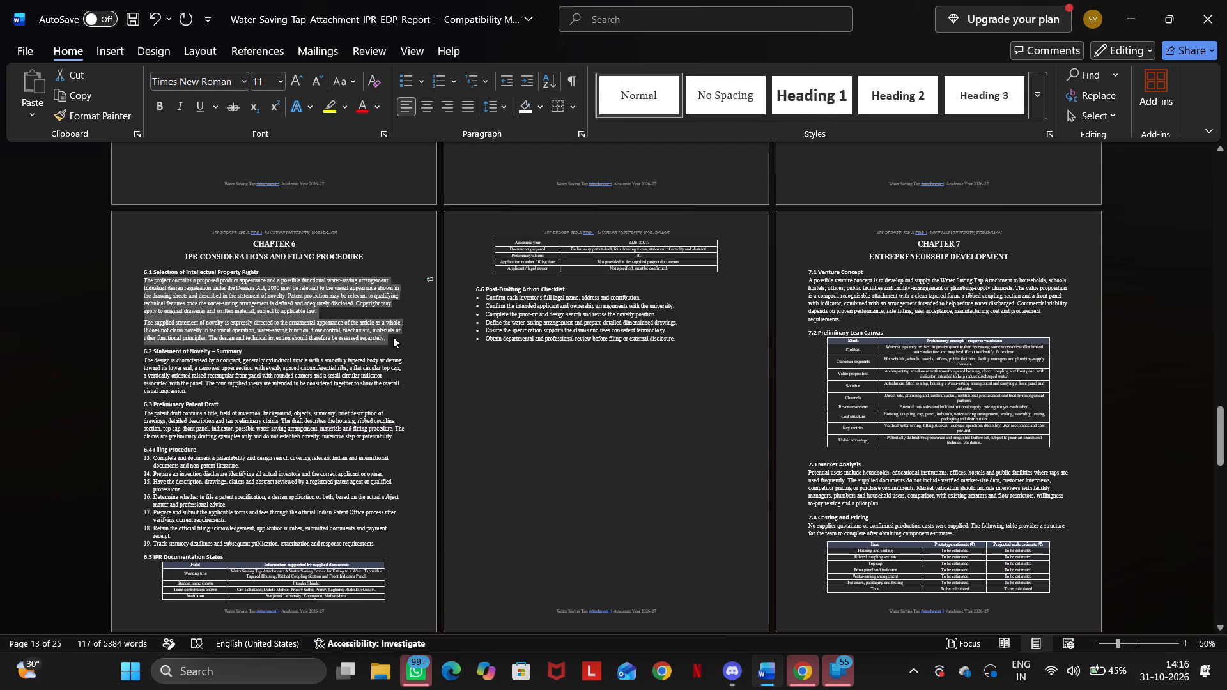
# Justify the paragraphs under 6.2 Statement of Novelty – Summary and 6.3 Preliminary Patent Draft.
pyautogui.click(132, 362)
pyautogui.moveTo(132, 362); pyautogui.dragTo(183, 382)
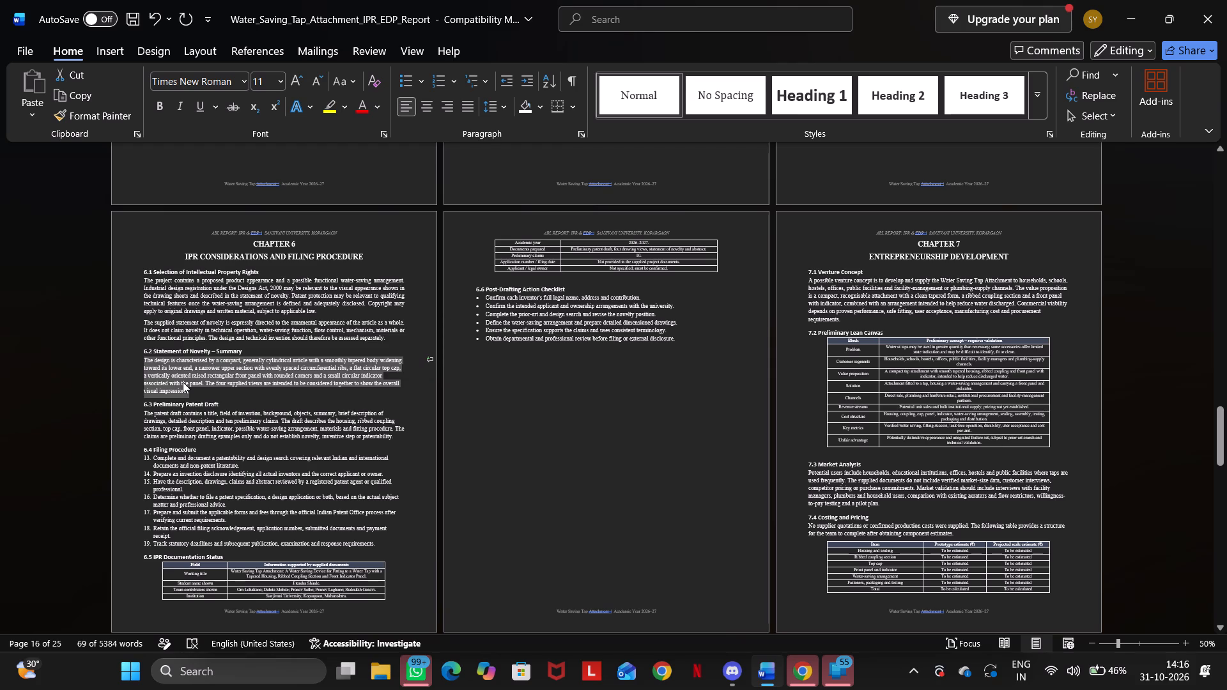
pyautogui.hotkey('ctrl', 'j')
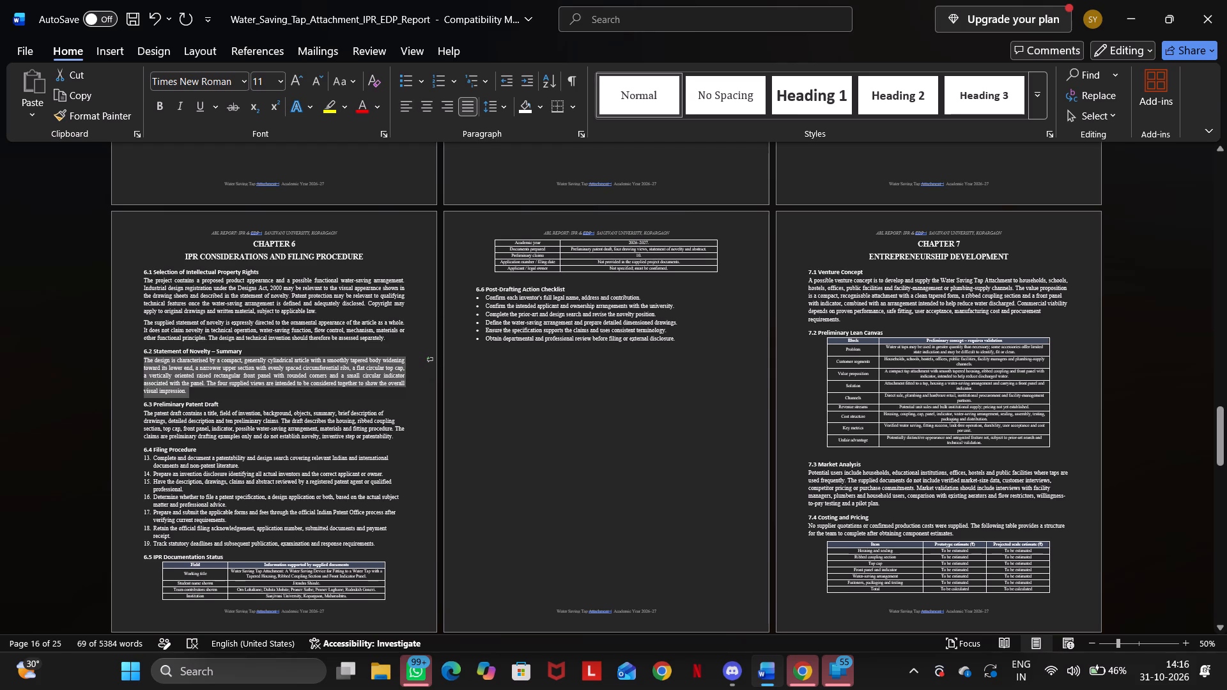
pyautogui.click(134, 420)
pyautogui.moveTo(134, 420); pyautogui.dragTo(249, 431)
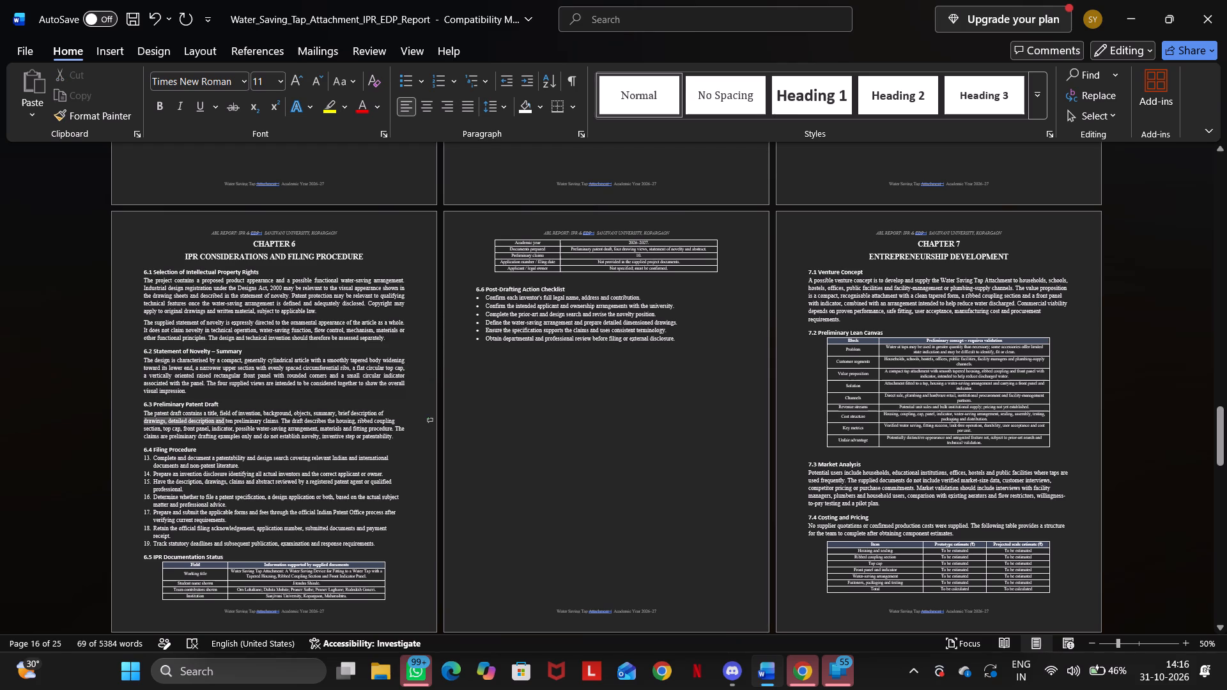
pyautogui.click(140, 411)
pyautogui.moveTo(140, 411); pyautogui.dragTo(418, 438)
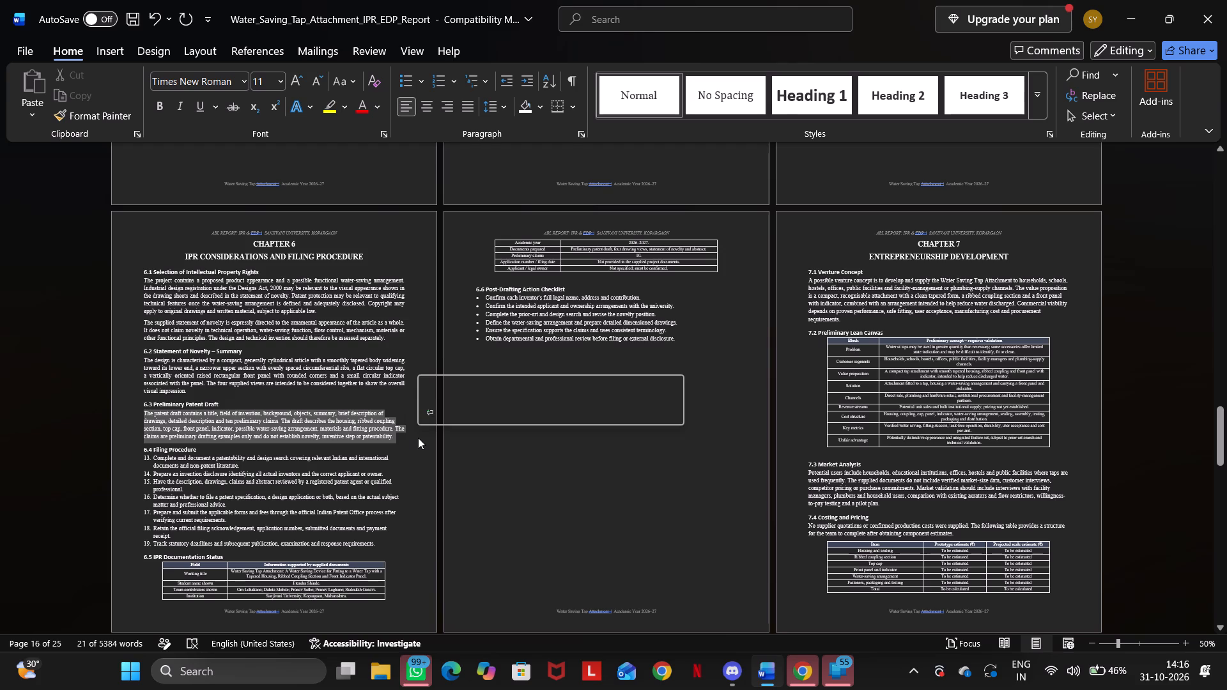
pyautogui.hotkey('ctrl', 'j')
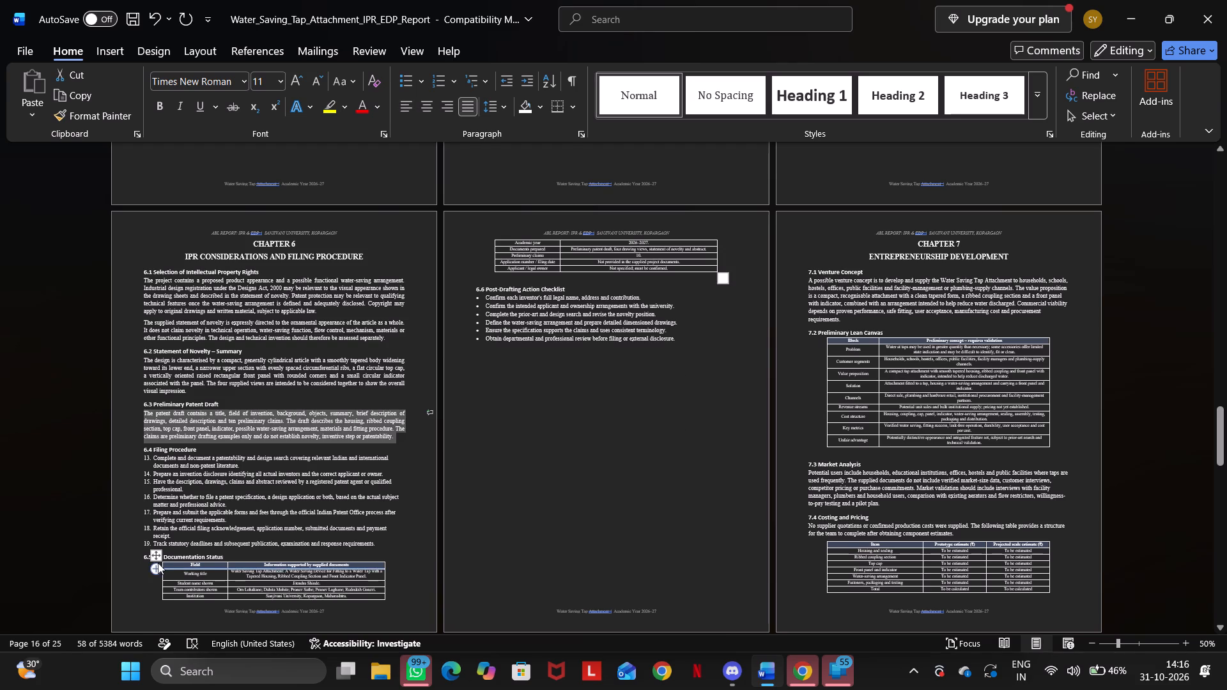
# Insert a page break before the 6.5 IPR Documentation Status heading and add two empty lines above it on the new page.
pyautogui.click(143, 558)
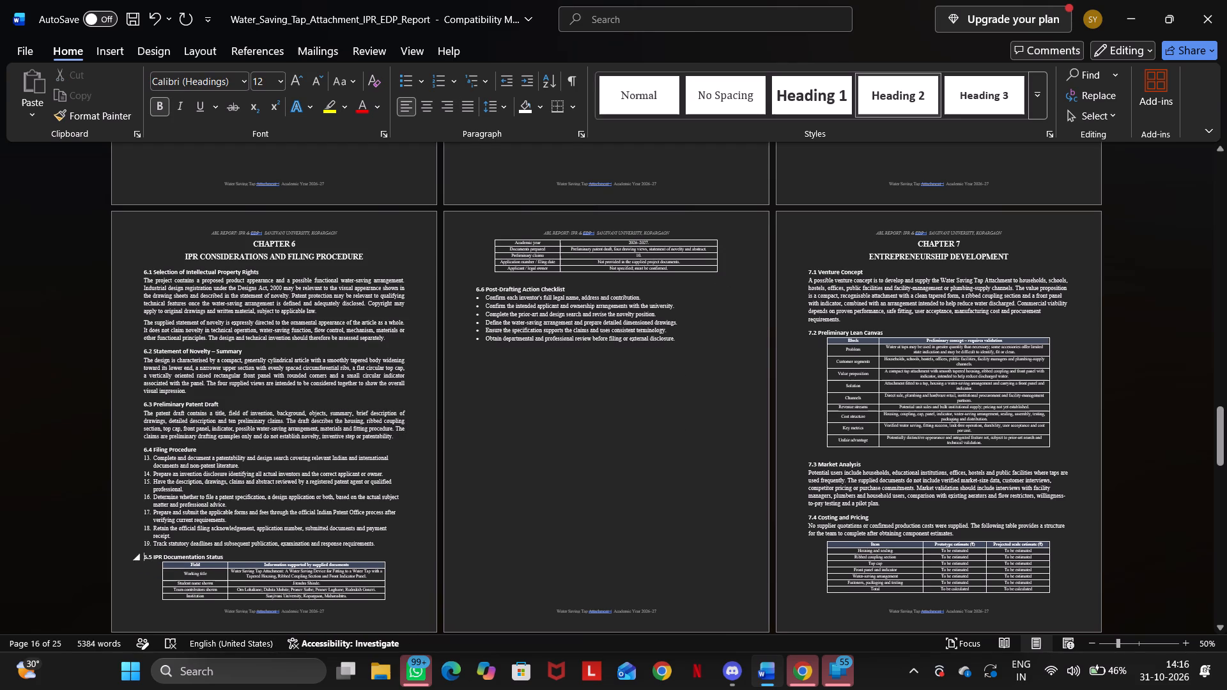
pyautogui.hotkey('ctrl', '\\')
pyautogui.hotkey('ctrl', 'Return')
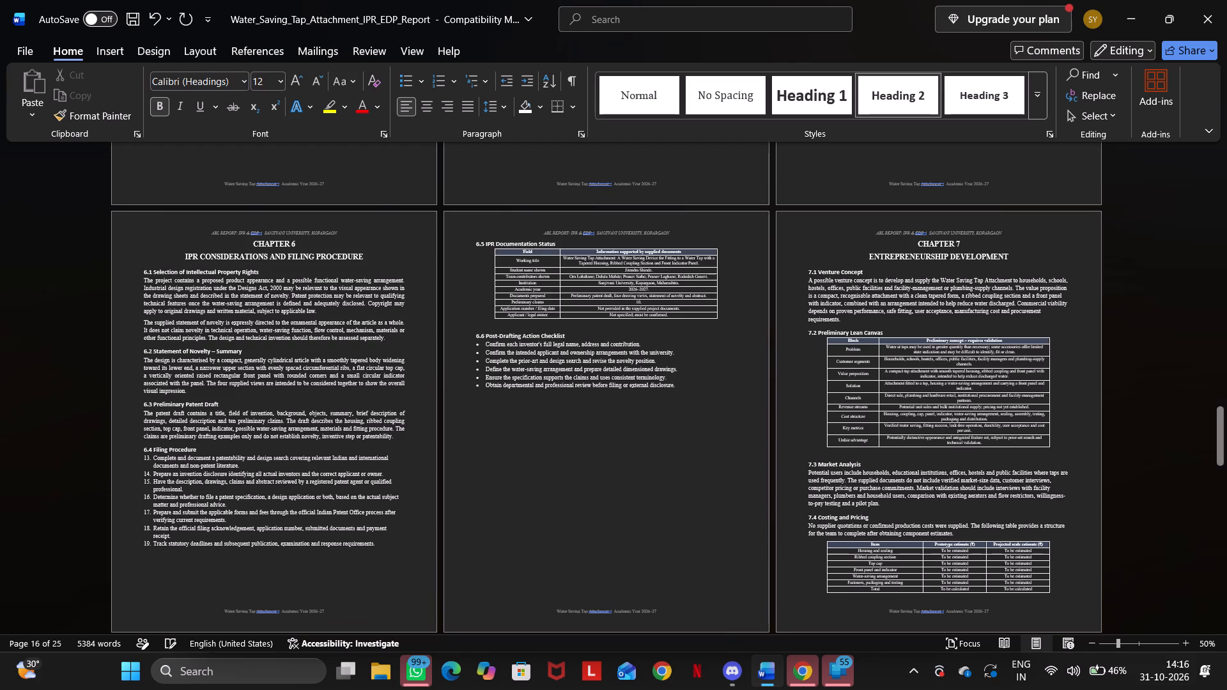
pyautogui.press('Return')
pyautogui.press('Return')
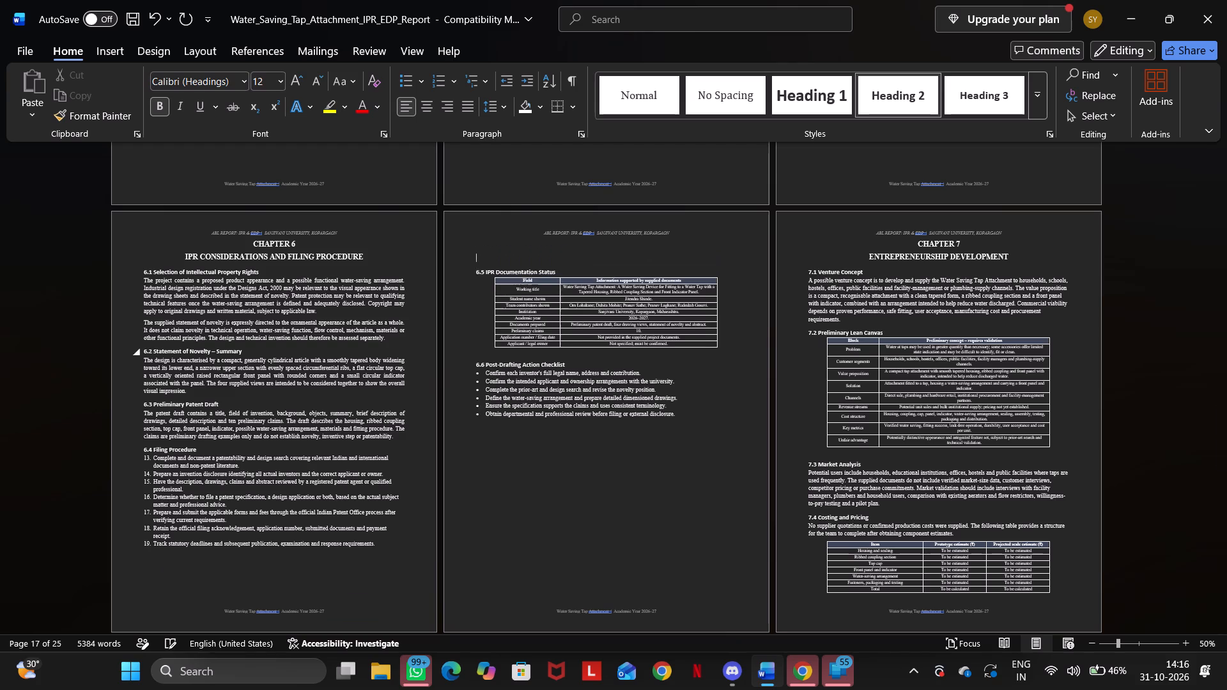
# Apply the current shading colour to all cells of the table under 6.5 IPR Documentation Status.
pyautogui.click(505, 280)
pyautogui.moveTo(505, 280); pyautogui.dragTo(695, 348)
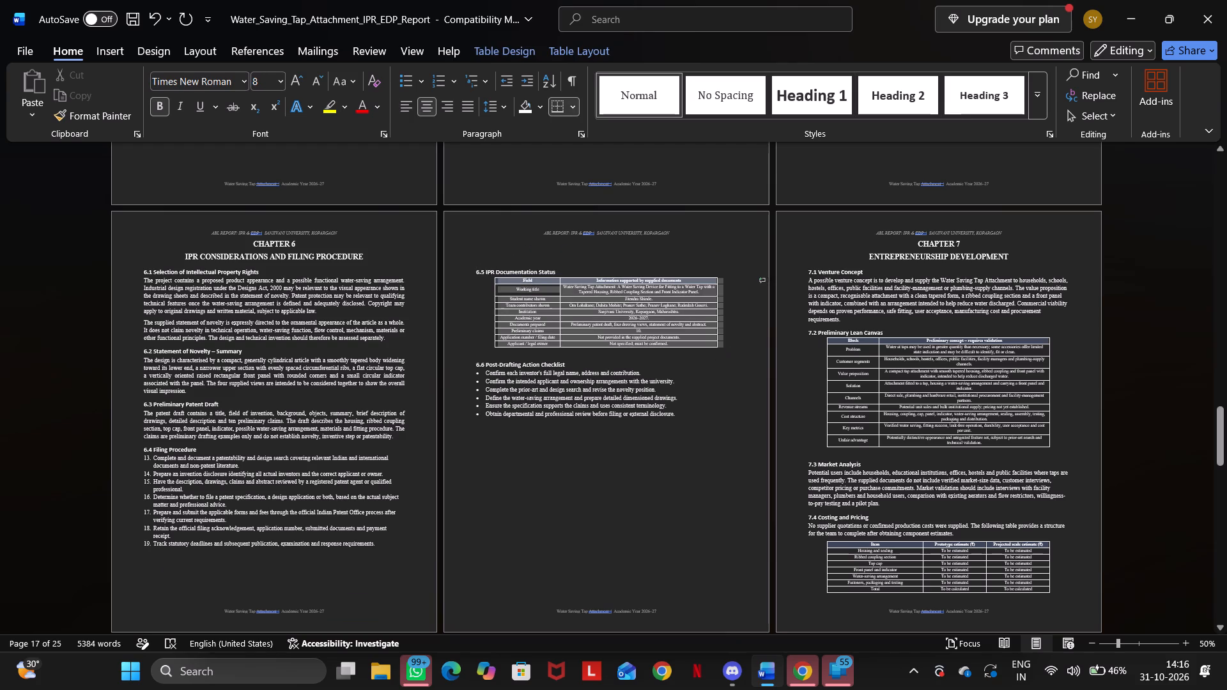
pyautogui.moveTo(695, 348); pyautogui.dragTo(695, 347)
pyautogui.click(528, 111)
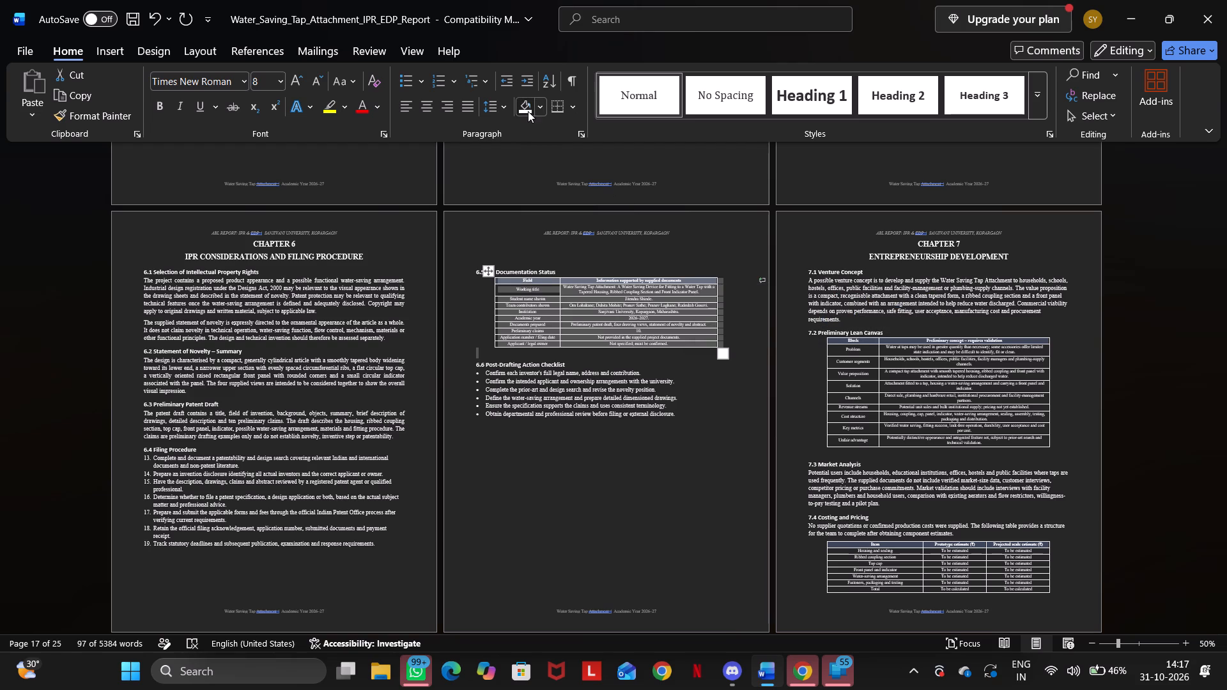
pyautogui.click(567, 463)
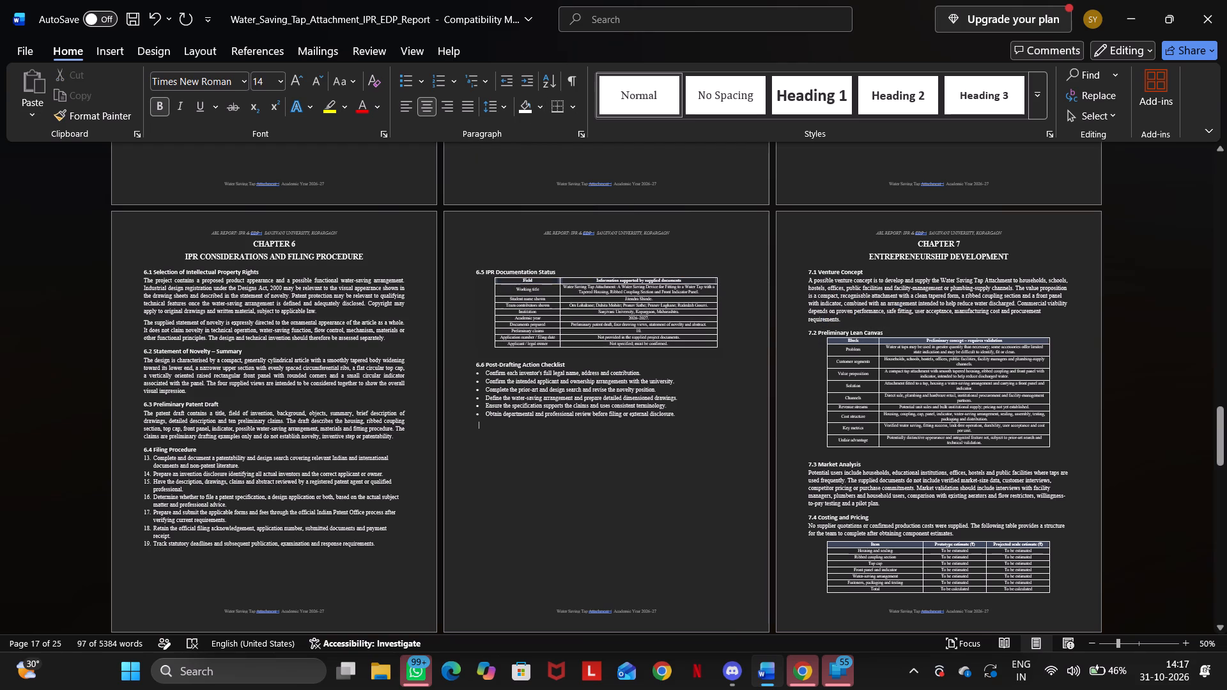
# Justify the paragraph under 7.1 Venture Concept.
pyautogui.click(799, 286)
pyautogui.moveTo(799, 286); pyautogui.dragTo(835, 293)
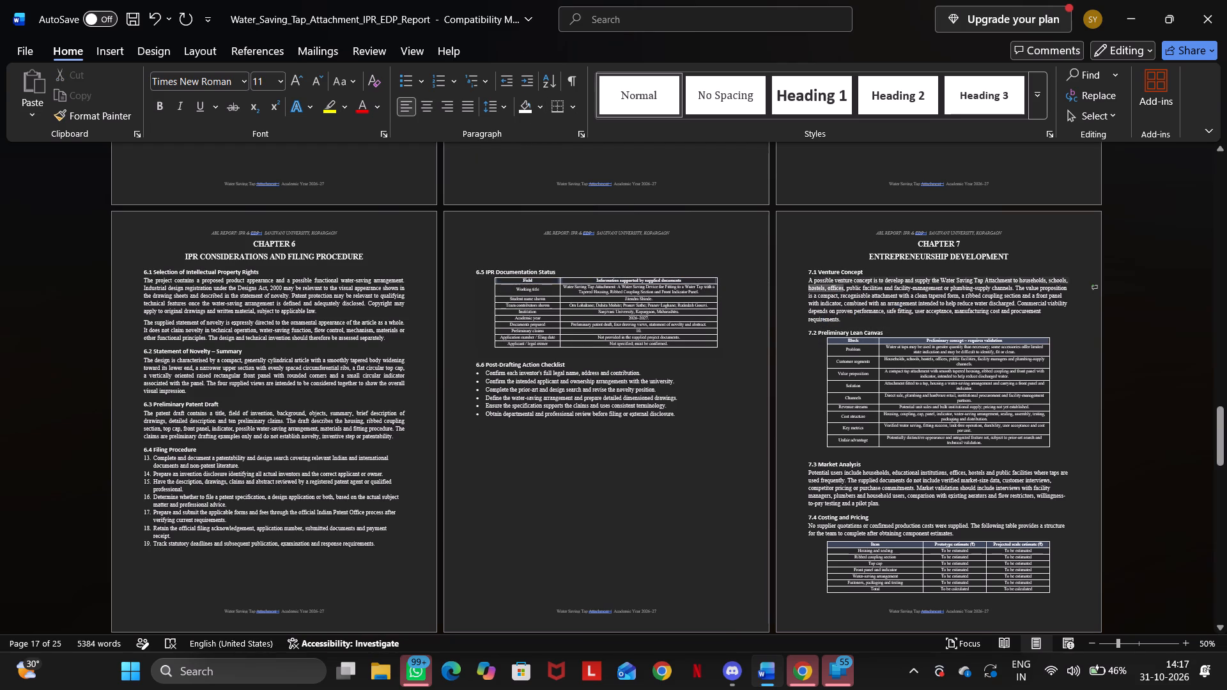
pyautogui.moveTo(835, 293); pyautogui.dragTo(843, 298)
pyautogui.click(806, 282)
pyautogui.moveTo(806, 282); pyautogui.dragTo(851, 301)
pyautogui.moveTo(851, 301); pyautogui.dragTo(863, 323)
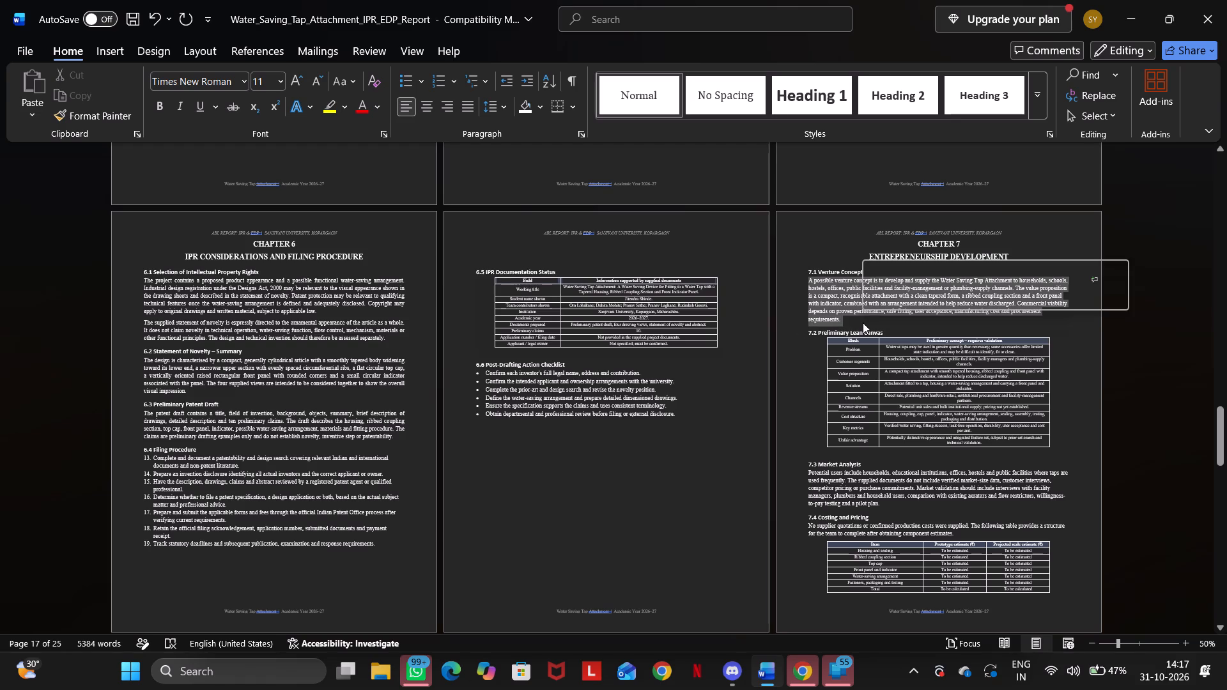
pyautogui.click(524, 105)
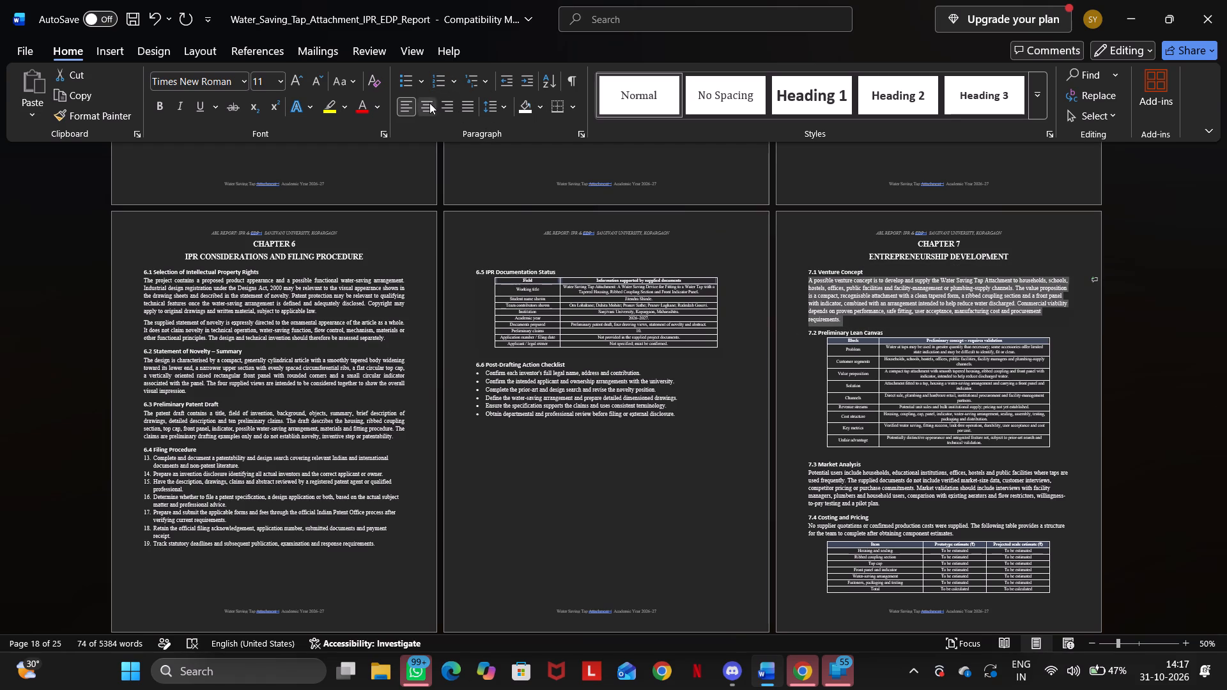
pyautogui.click(465, 113)
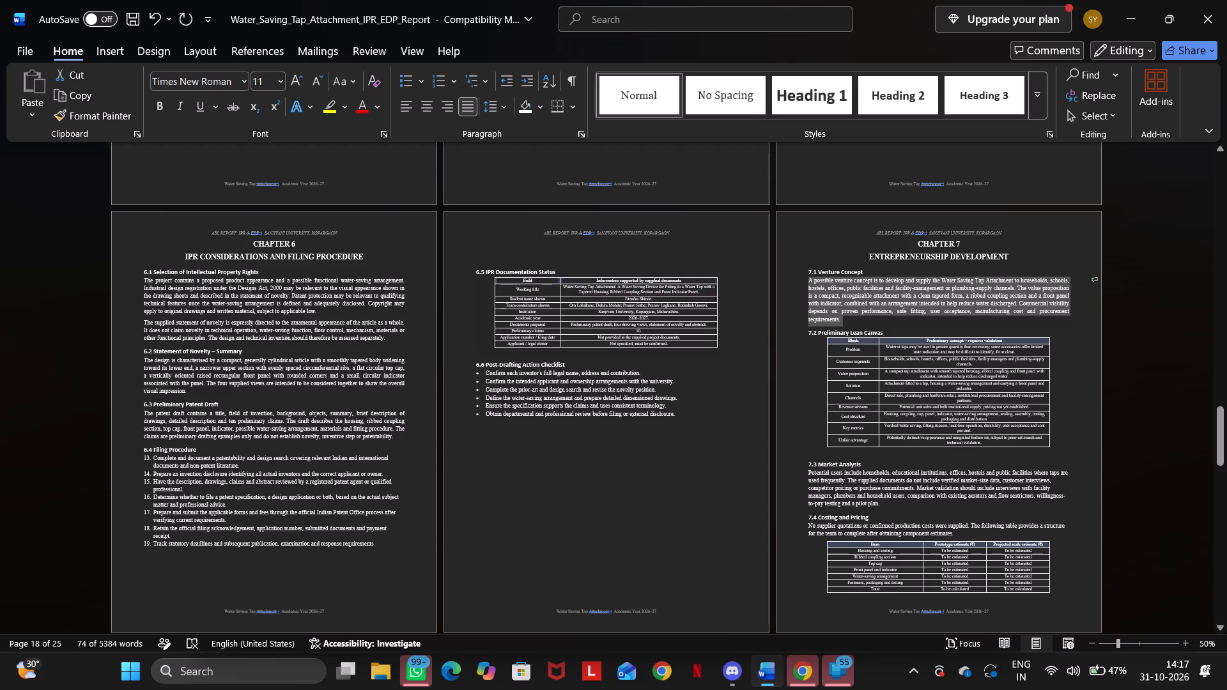
# Apply the current shading colour to all cells of the table under 7.2 Preliminary Lean Canvas.
pyautogui.click(834, 334)
pyautogui.click(834, 334)
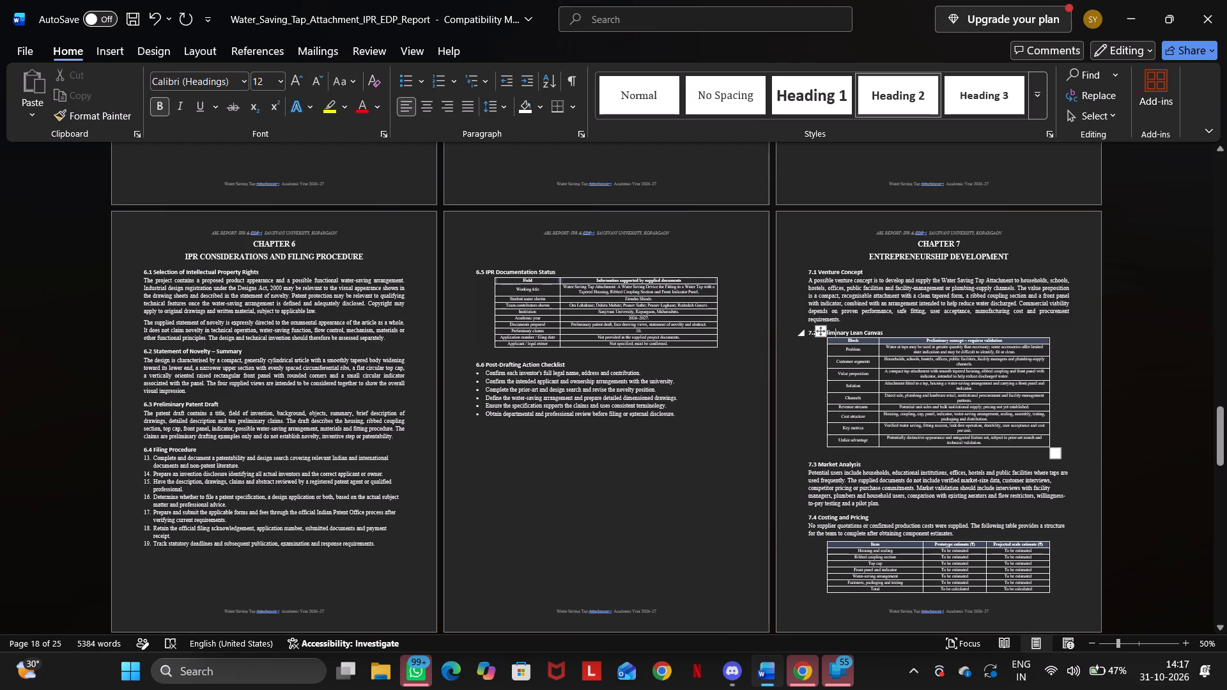
pyautogui.click(834, 338)
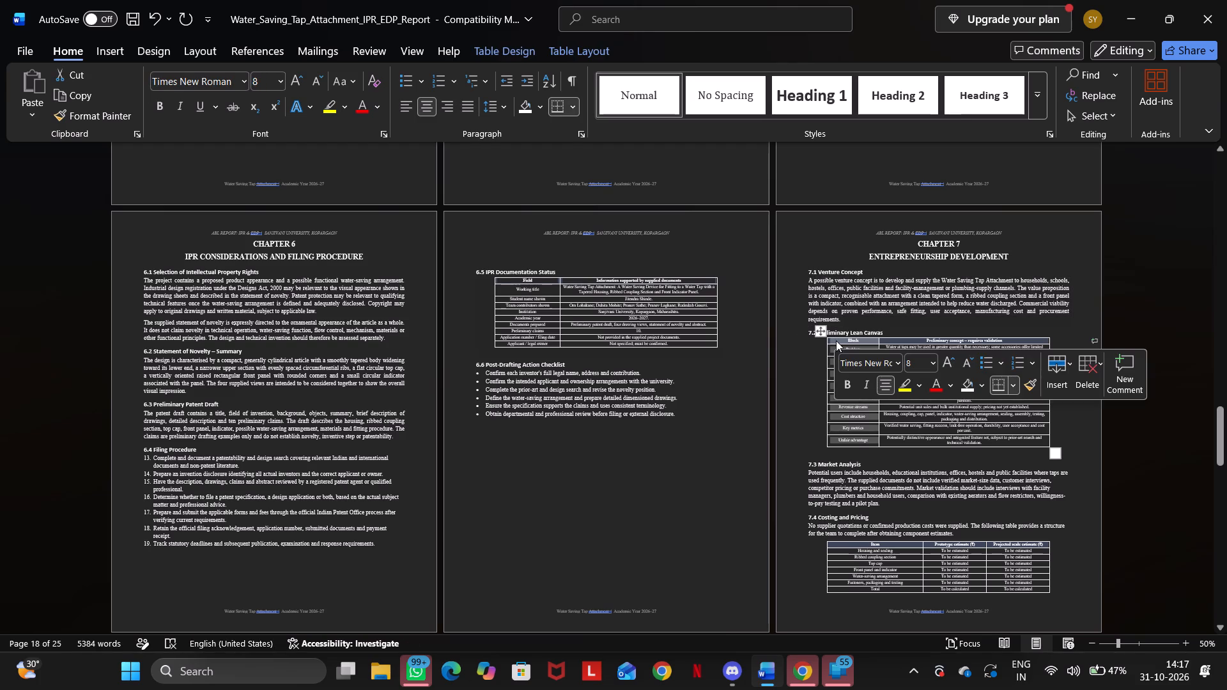
pyautogui.click(836, 341)
pyautogui.moveTo(836, 341); pyautogui.dragTo(954, 372)
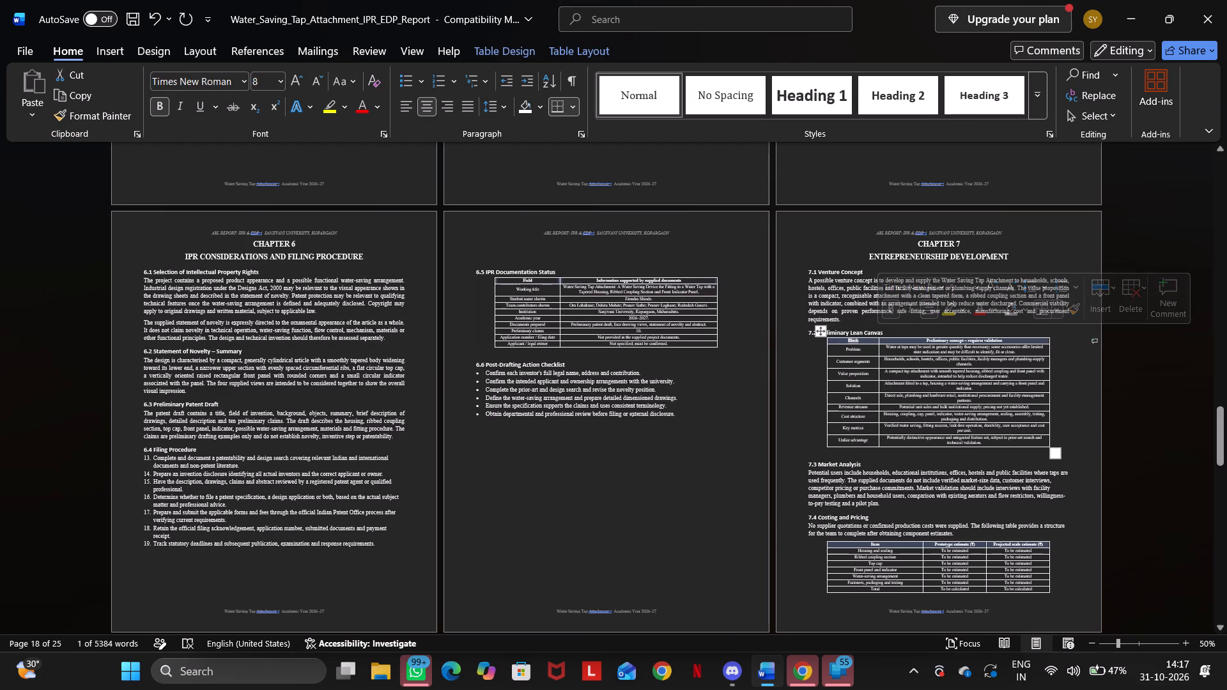
pyautogui.moveTo(1043, 437); pyautogui.dragTo(923, 373)
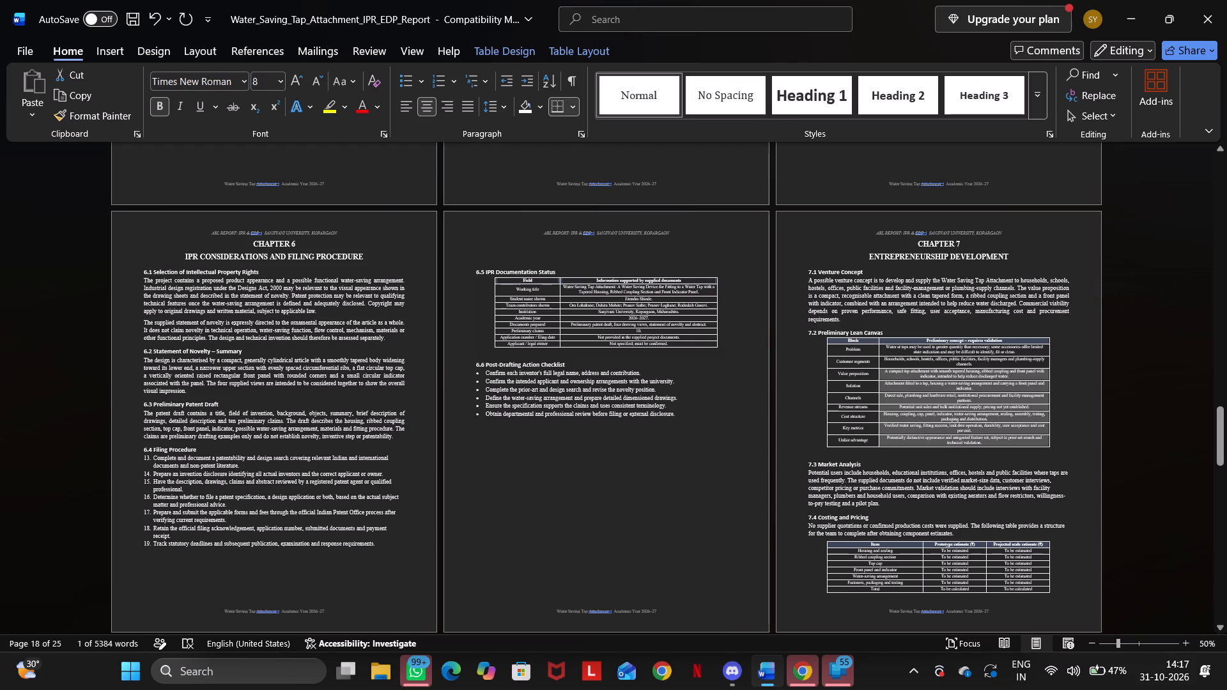
pyautogui.moveTo(923, 373); pyautogui.dragTo(844, 339)
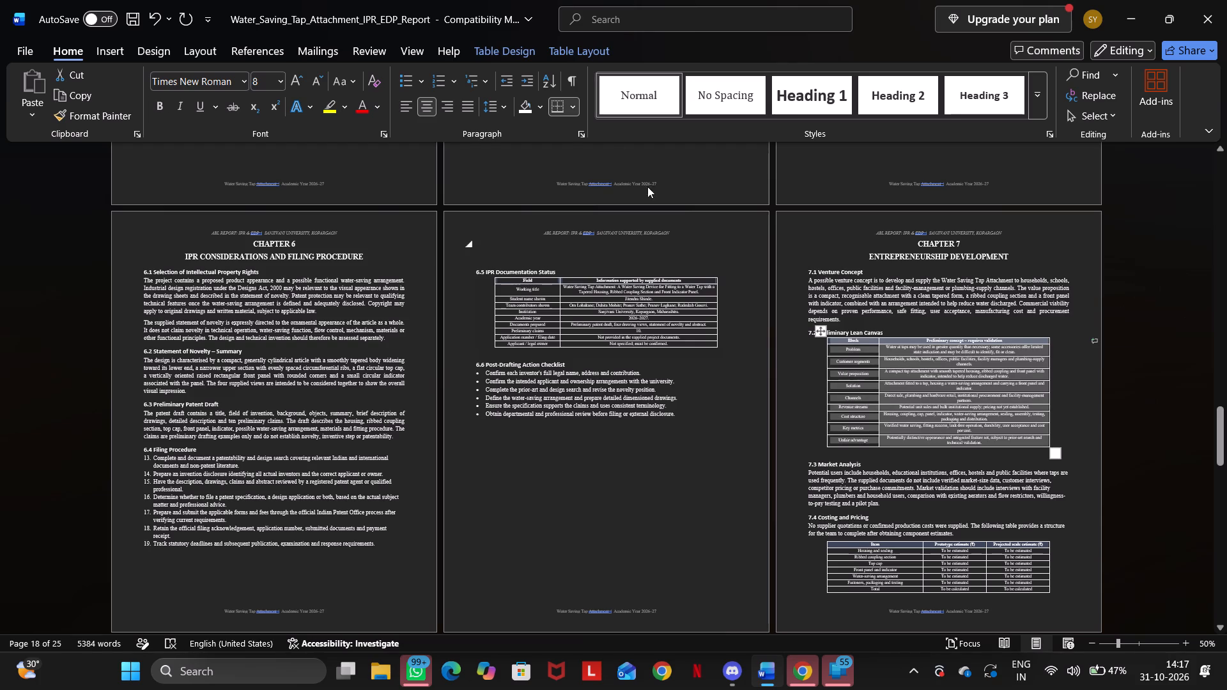
pyautogui.click(519, 112)
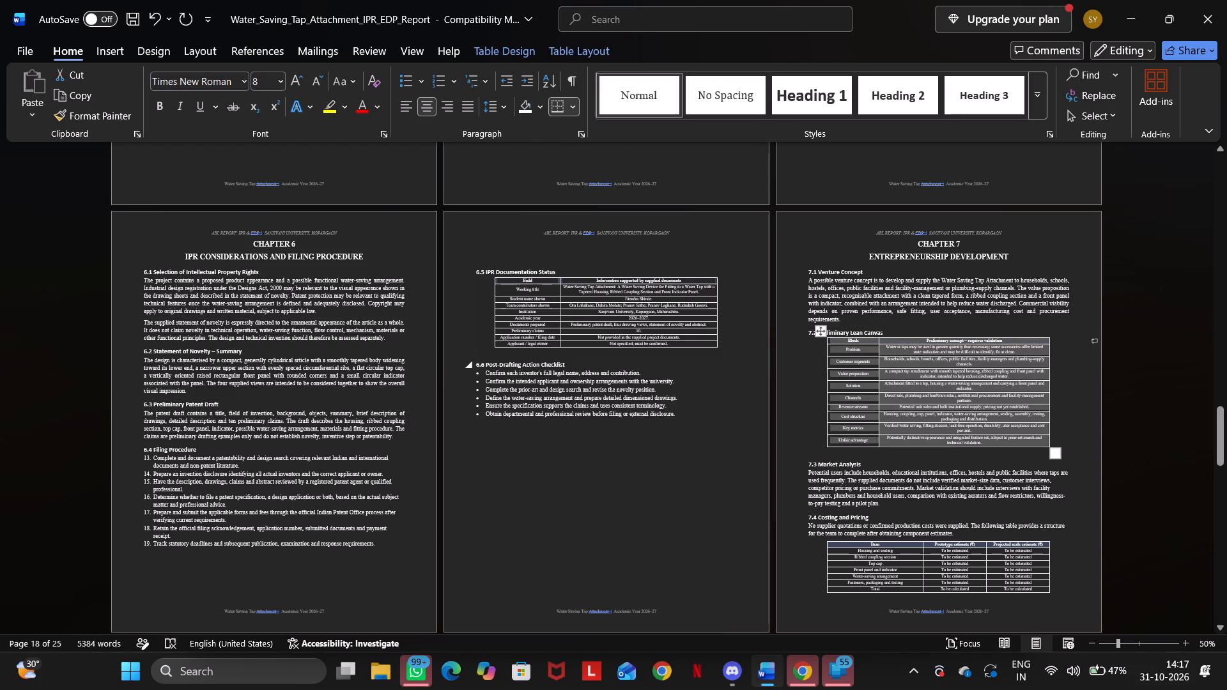
pyautogui.click(798, 381)
# Justify the paragraph under 7.3 Market Analysis.
pyautogui.scroll(-1, 798, 381)
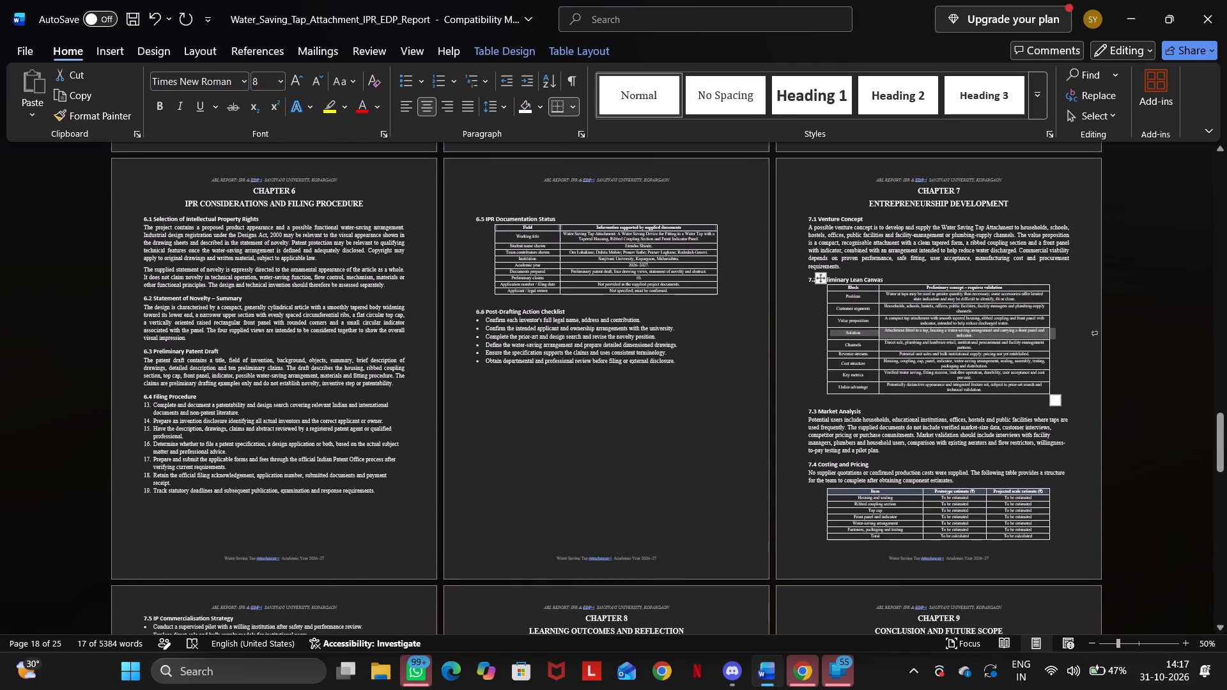
pyautogui.scroll(-1, 798, 381)
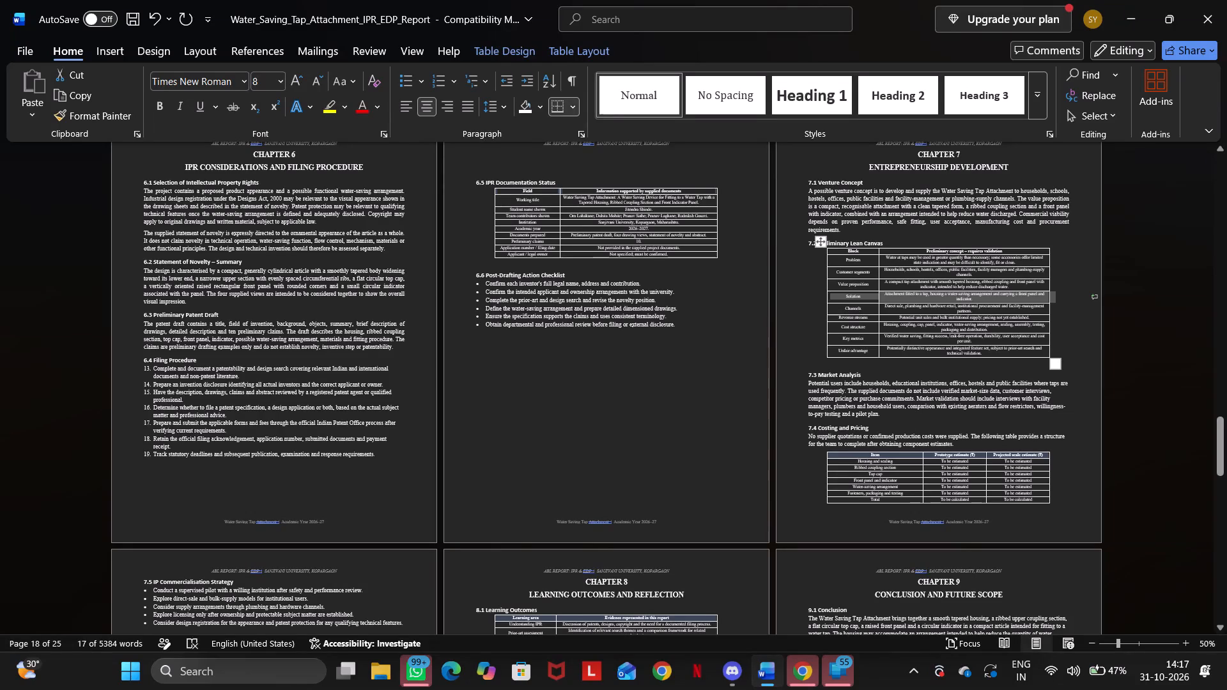
pyautogui.click(806, 382)
pyautogui.moveTo(806, 382); pyautogui.dragTo(896, 417)
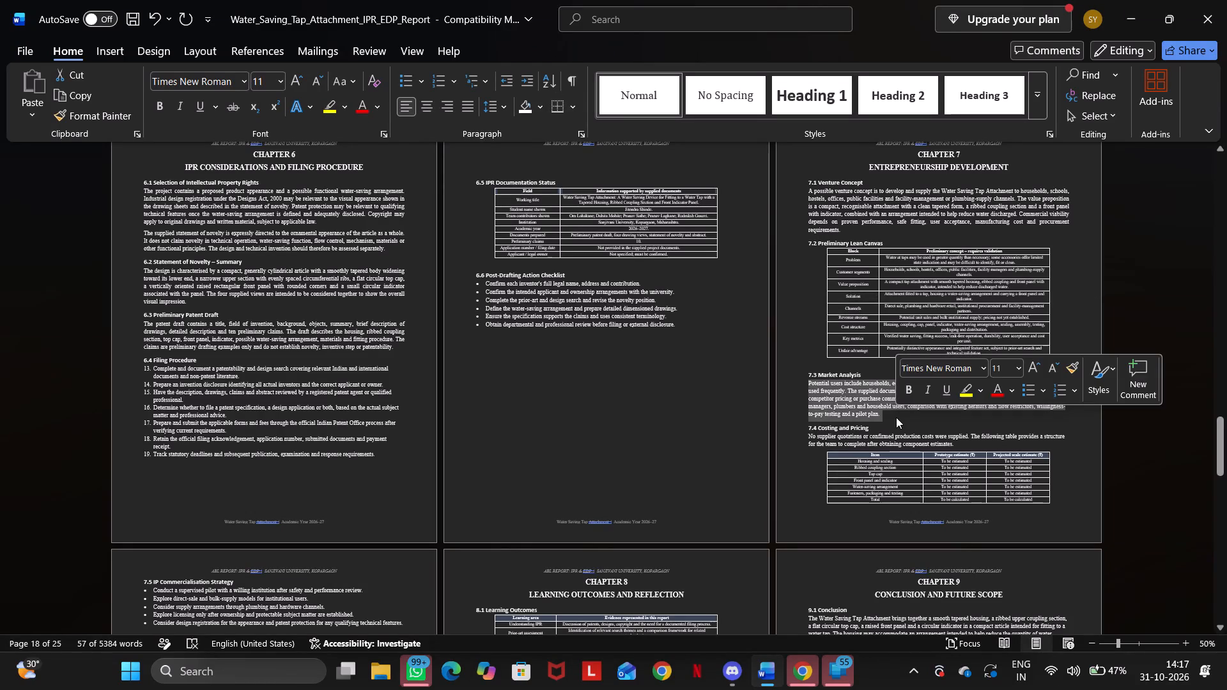
pyautogui.hotkey('ctrl', 'j')
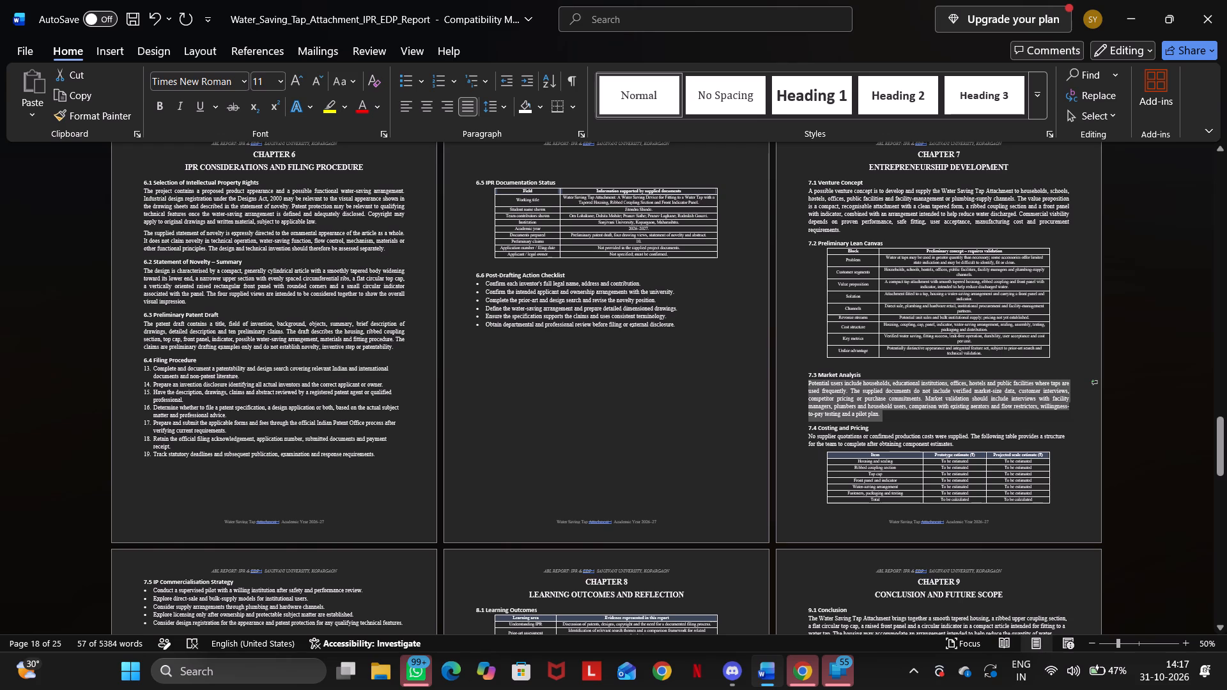
# Insert a page break before the 7.4 Costing and Pricing heading.
pyautogui.scroll(-2, 804, 440)
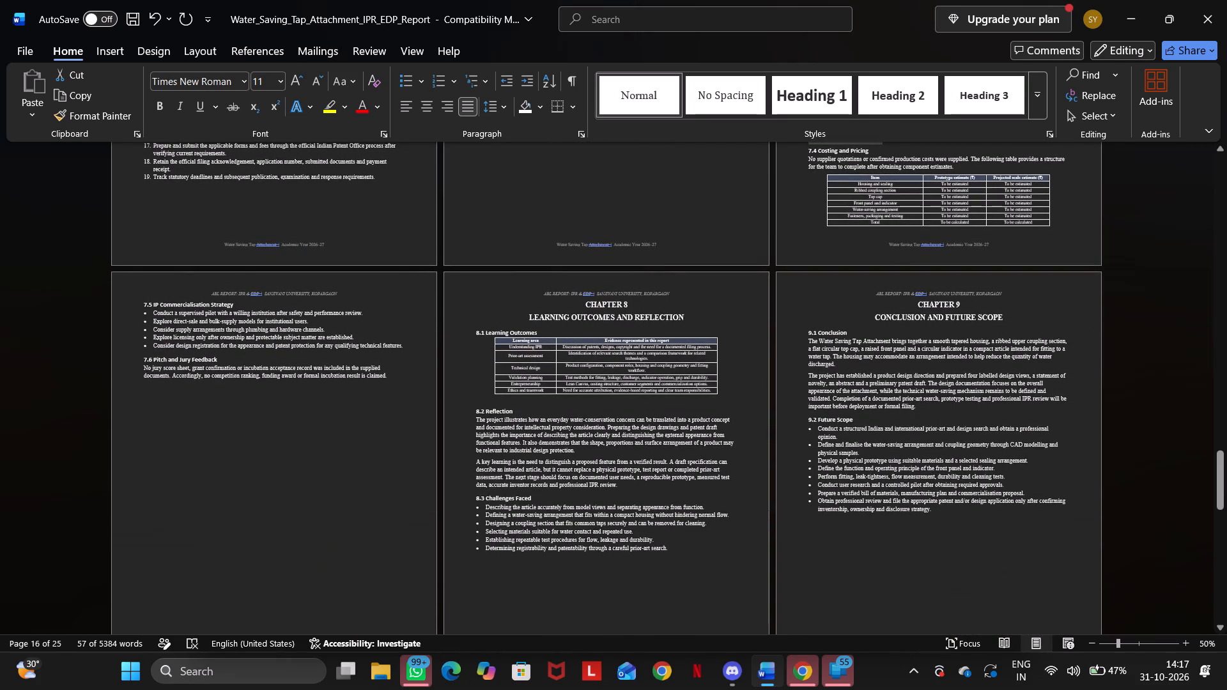
pyautogui.scroll(1, 803, 387)
pyautogui.click(805, 235)
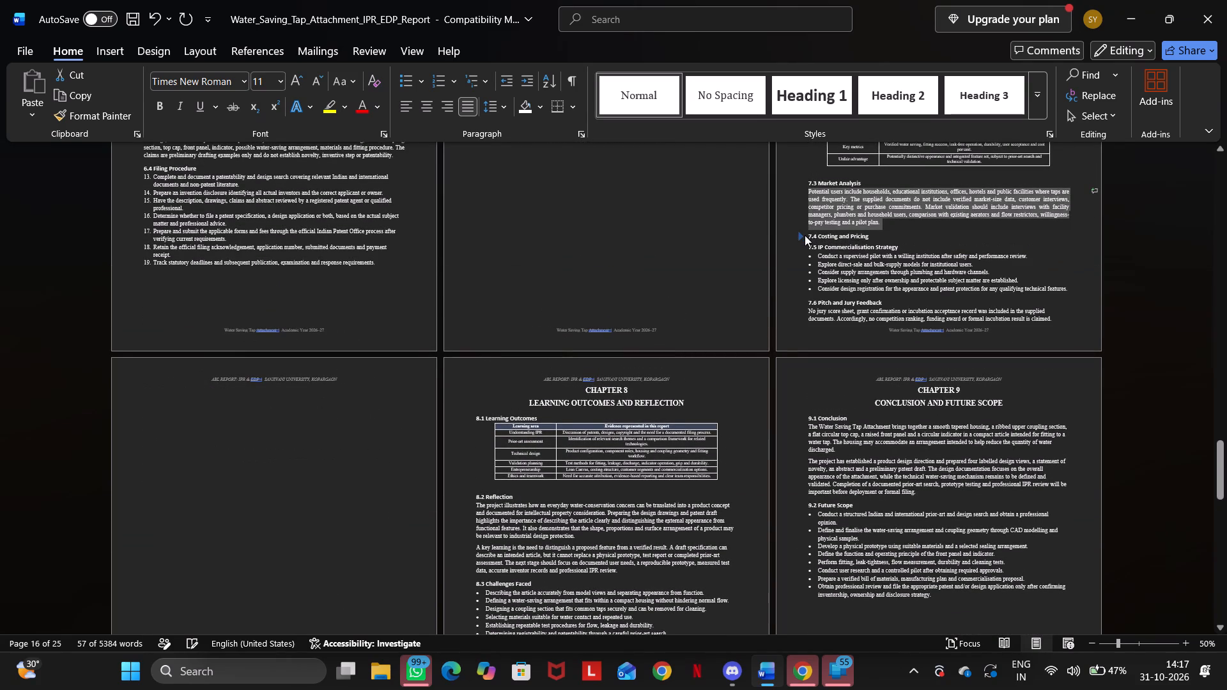
pyautogui.click(805, 235)
pyautogui.click(808, 235)
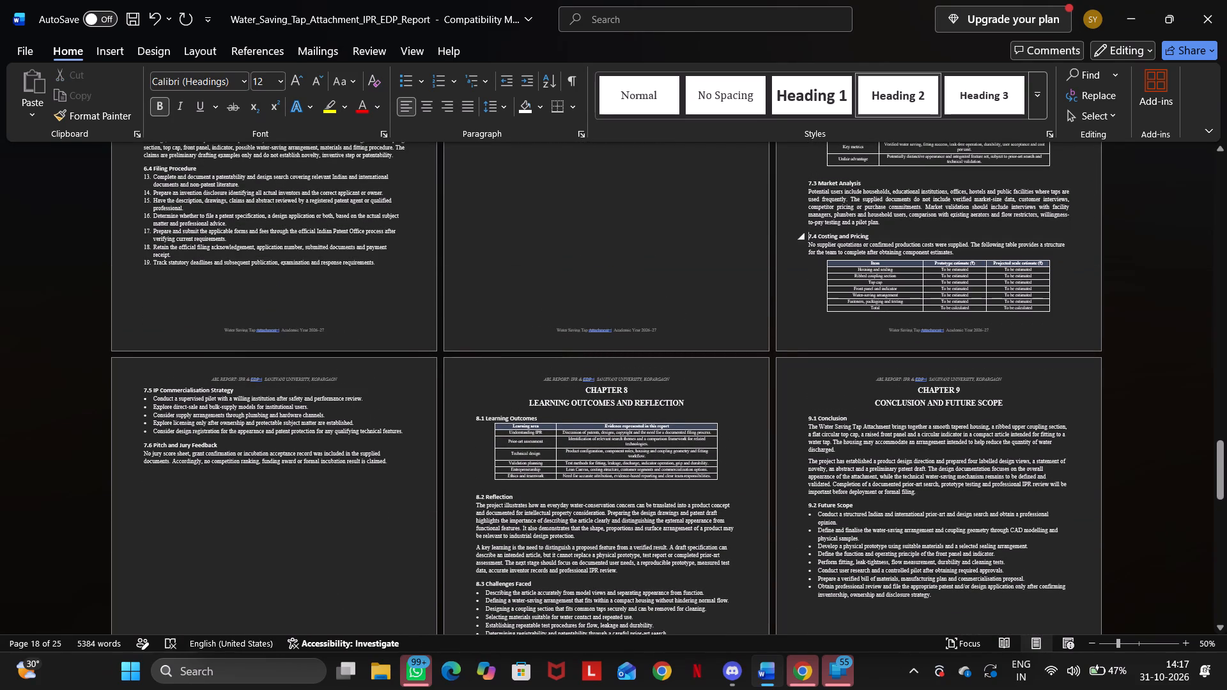
pyautogui.hotkey('ctrl', 'Return')
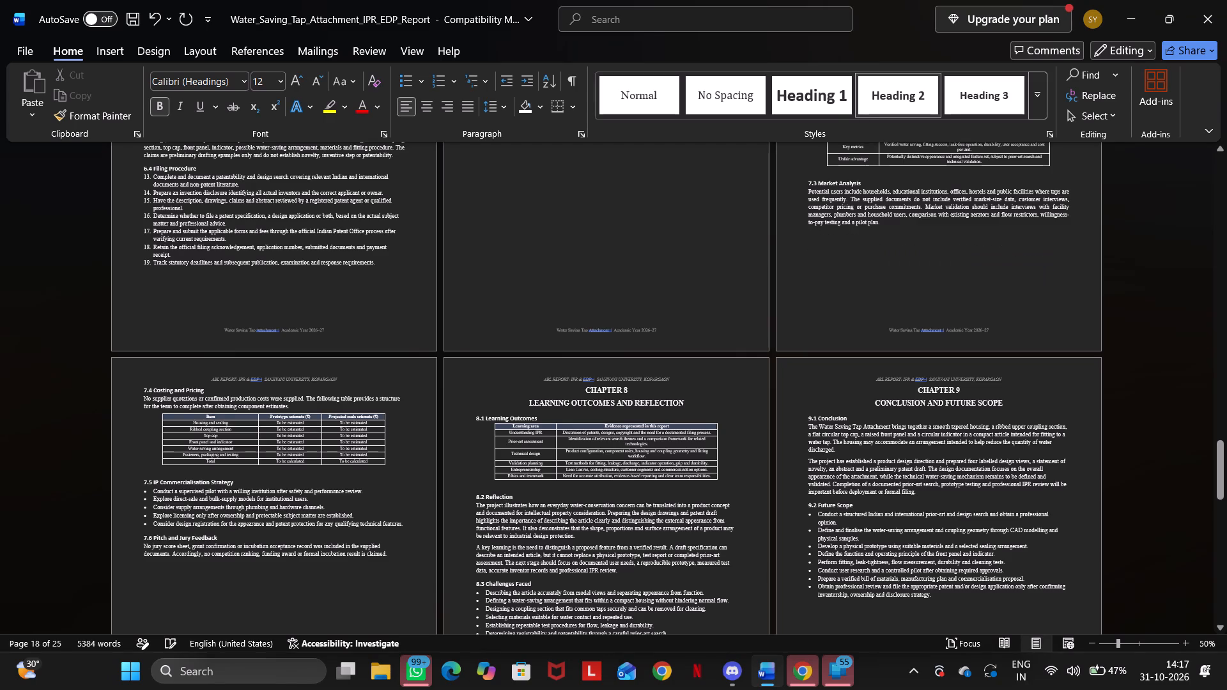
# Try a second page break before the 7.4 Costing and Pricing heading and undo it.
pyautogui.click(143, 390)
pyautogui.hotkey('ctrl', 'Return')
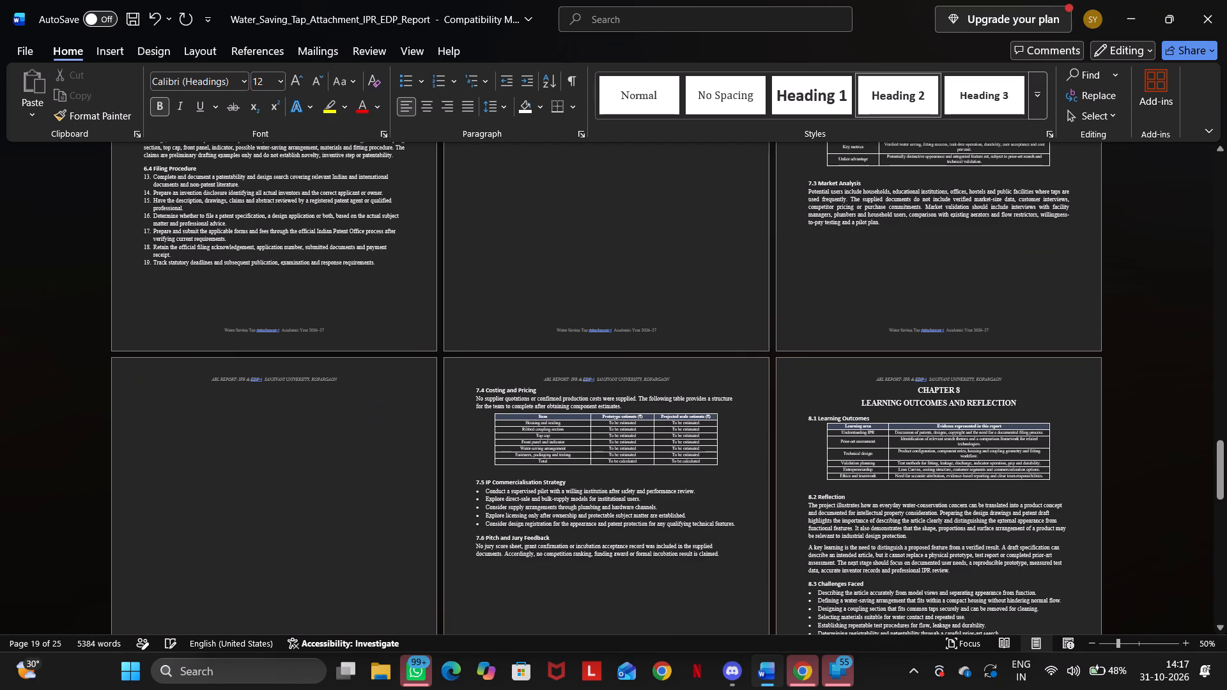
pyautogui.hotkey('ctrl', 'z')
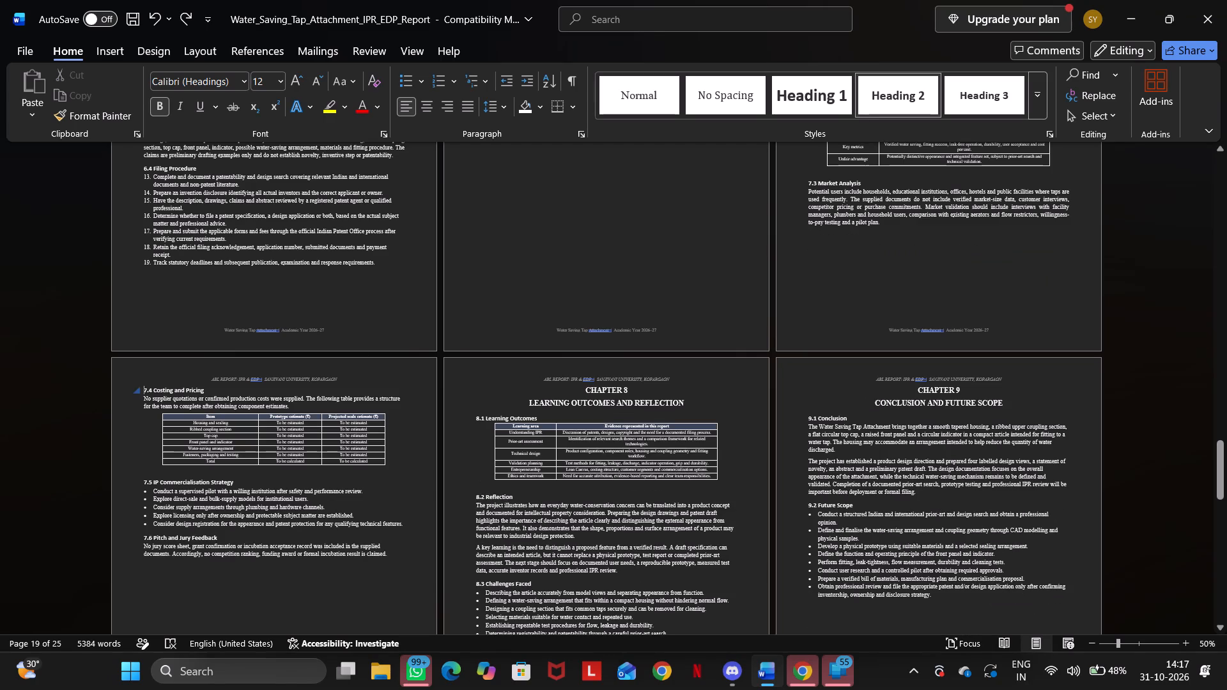
# Add one empty line above the 7.4 Costing and Pricing heading on its new page.
pyautogui.click(141, 387)
pyautogui.click(141, 387)
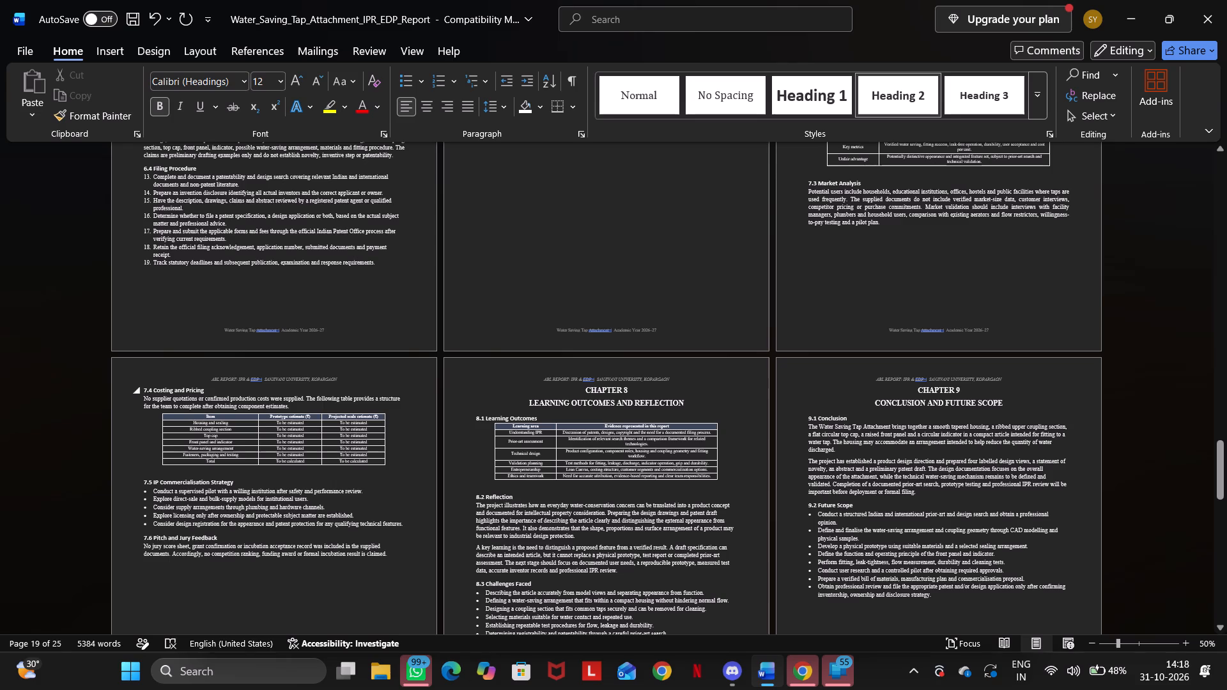
pyautogui.press('Return')
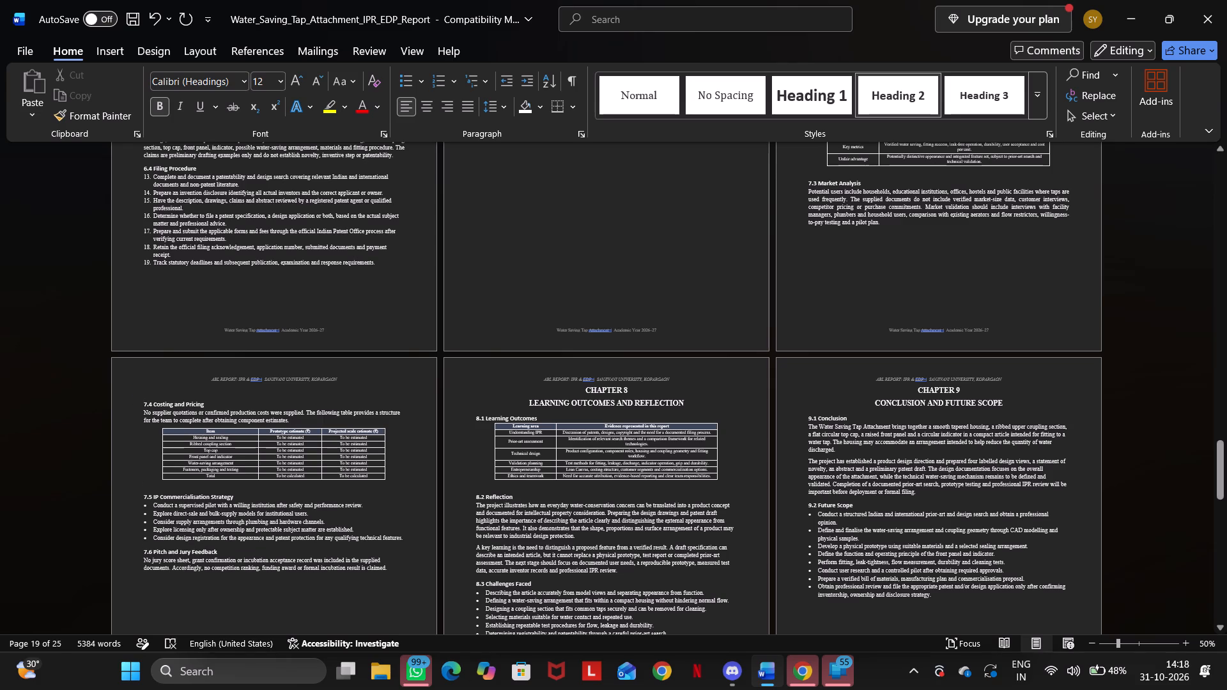
# Justify the introductory paragraph under 7.4 Costing and Pricing.
pyautogui.click(140, 418)
pyautogui.moveTo(140, 418); pyautogui.dragTo(205, 418)
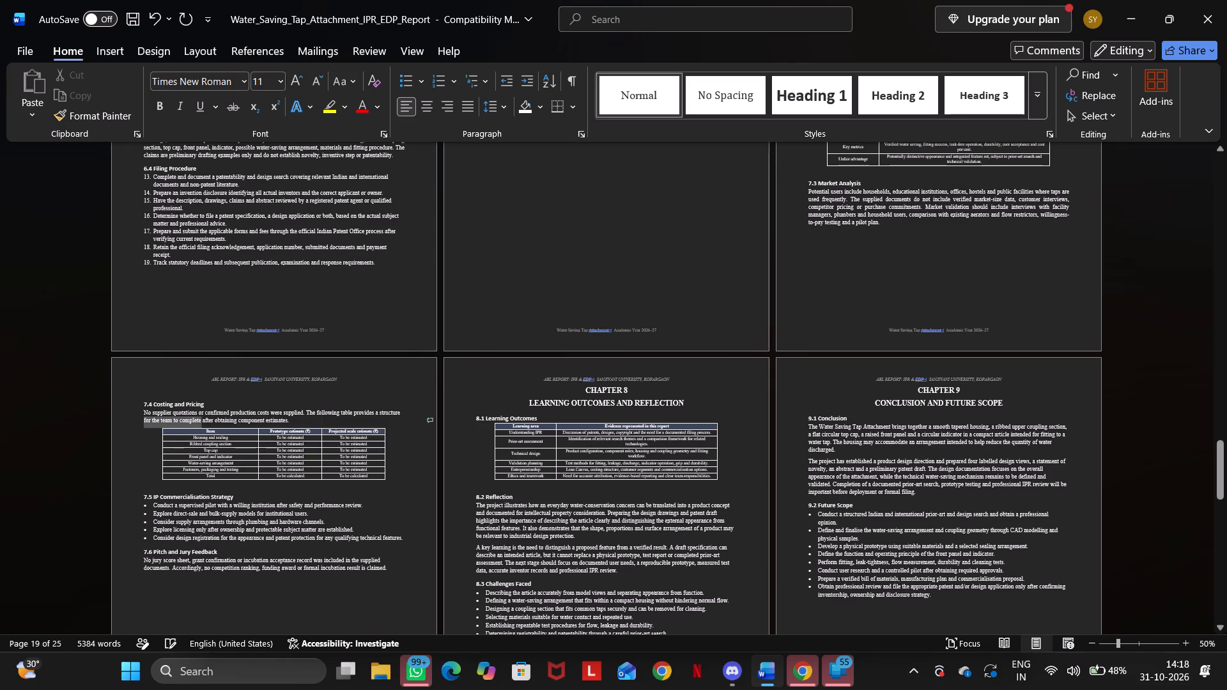
pyautogui.moveTo(205, 418); pyautogui.dragTo(215, 418)
pyautogui.click(294, 427)
pyautogui.moveTo(294, 427); pyautogui.dragTo(159, 403)
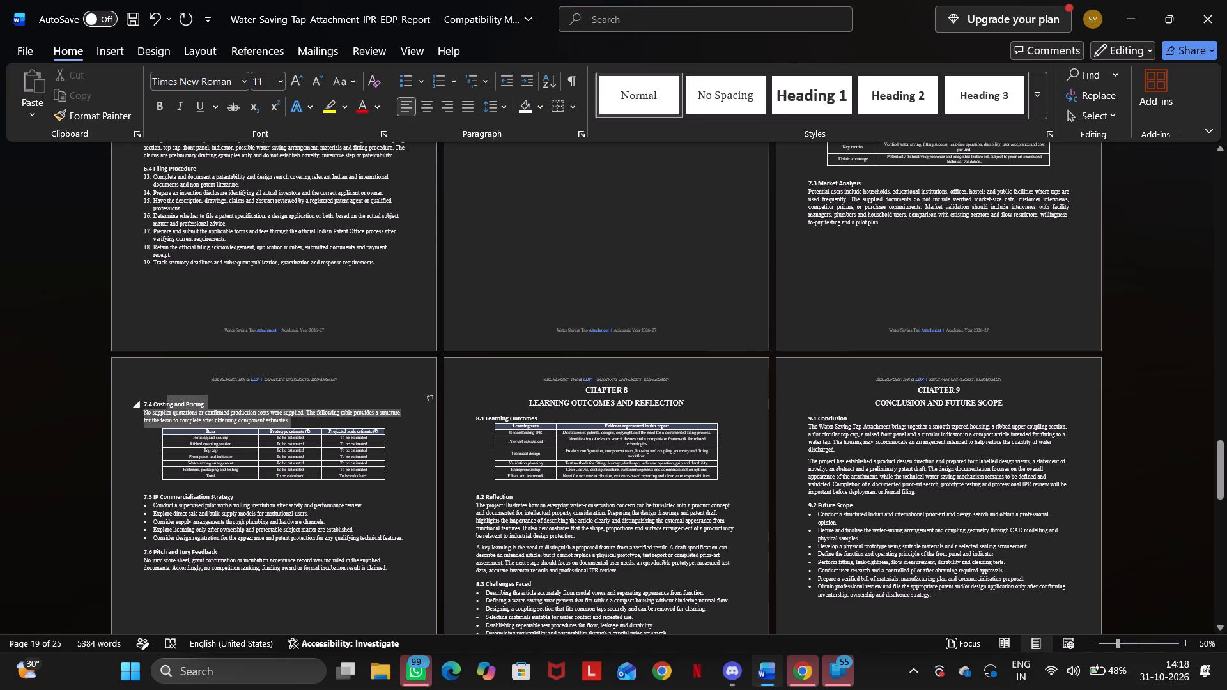
pyautogui.moveTo(159, 403); pyautogui.dragTo(141, 415)
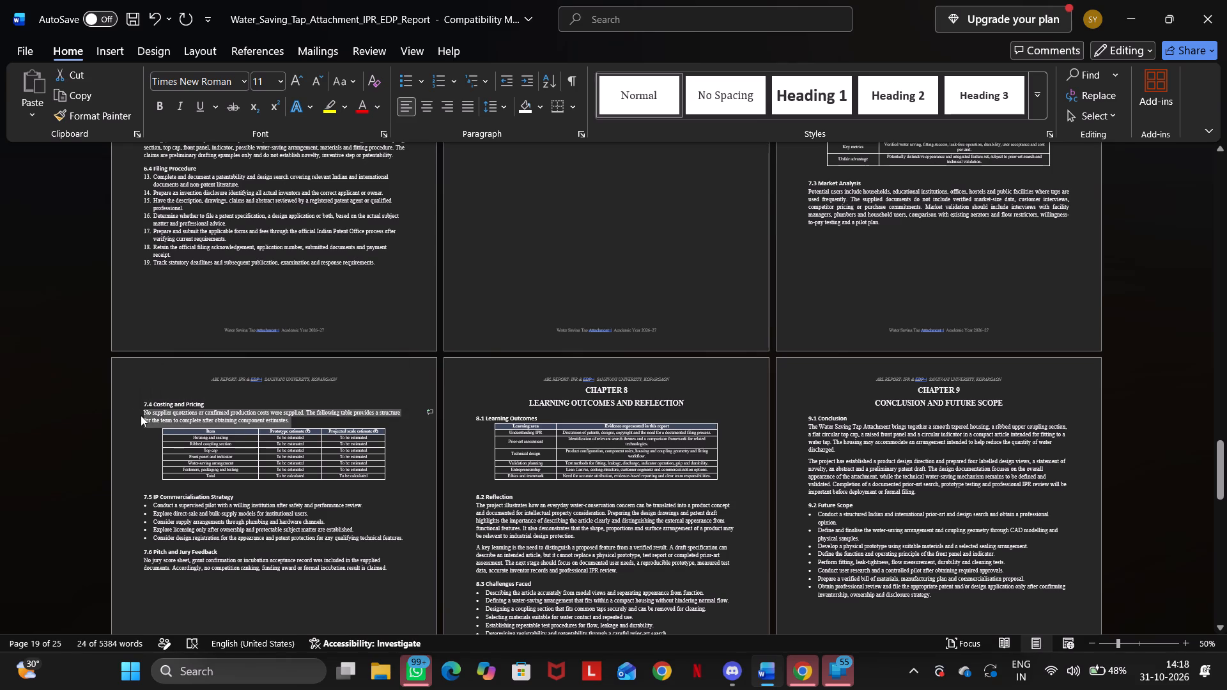
pyautogui.hotkey('ctrl', 'e')
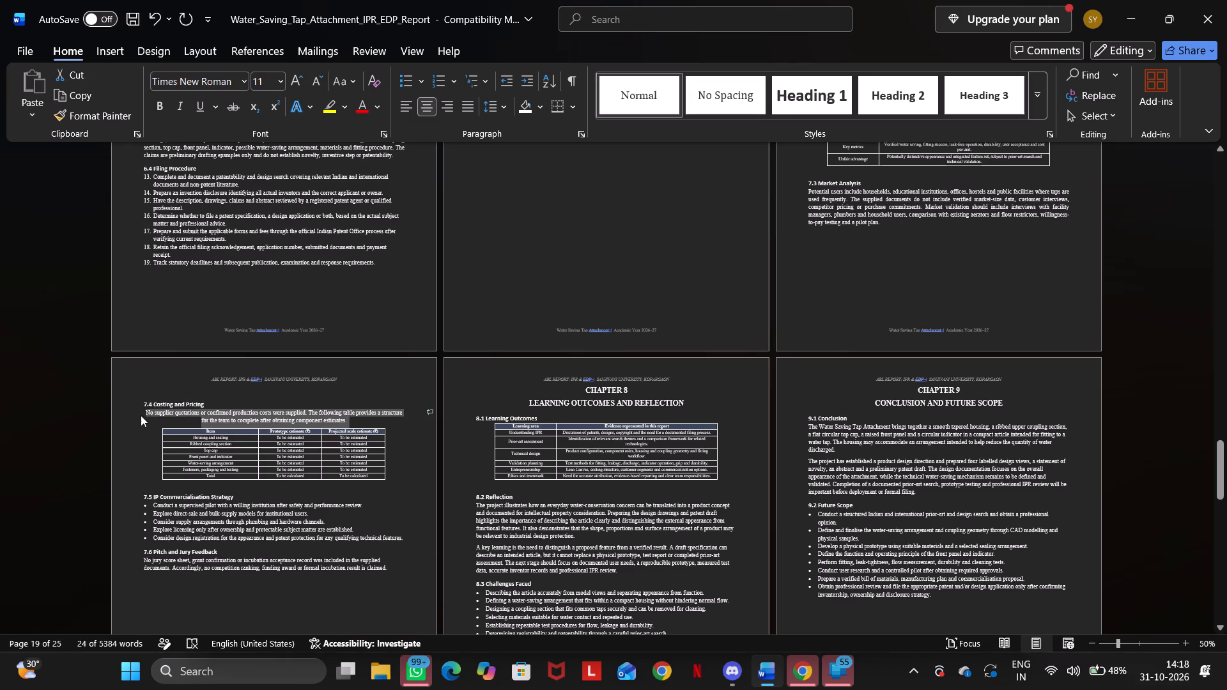
pyautogui.hotkey('ctrl', 'j')
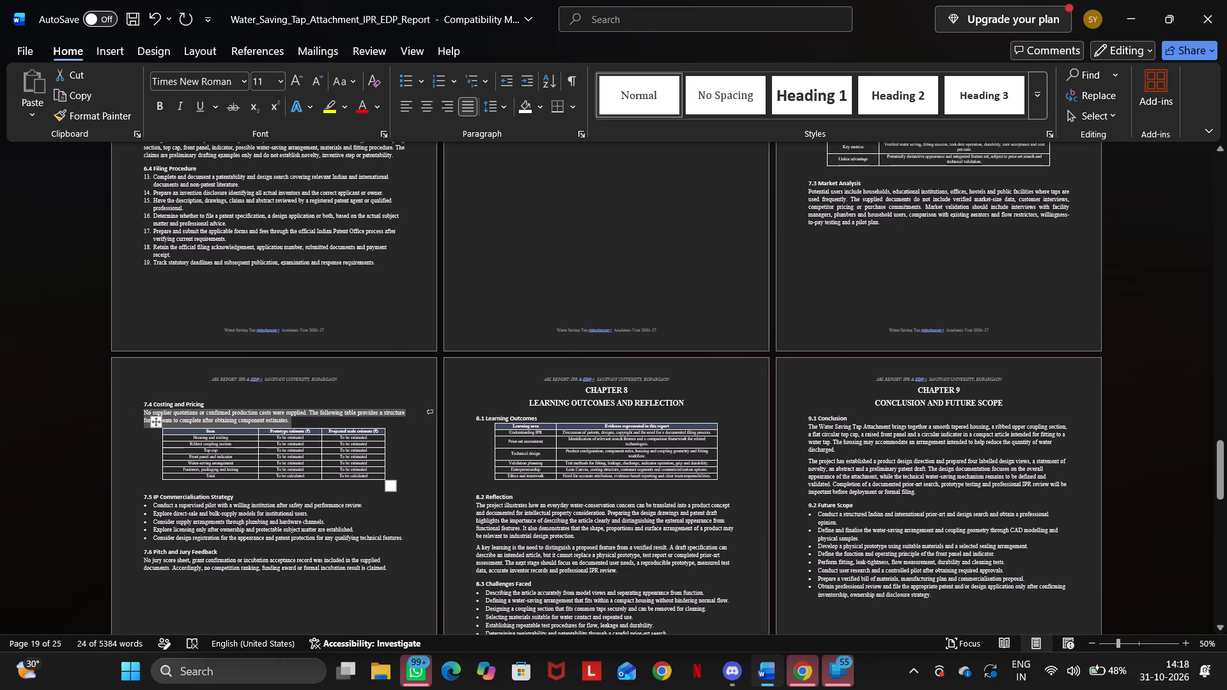
# Justify the text in the 7.4 Costing and Pricing table and apply the current shading colour to all its cells.
pyautogui.moveTo(166, 431); pyautogui.dragTo(367, 473)
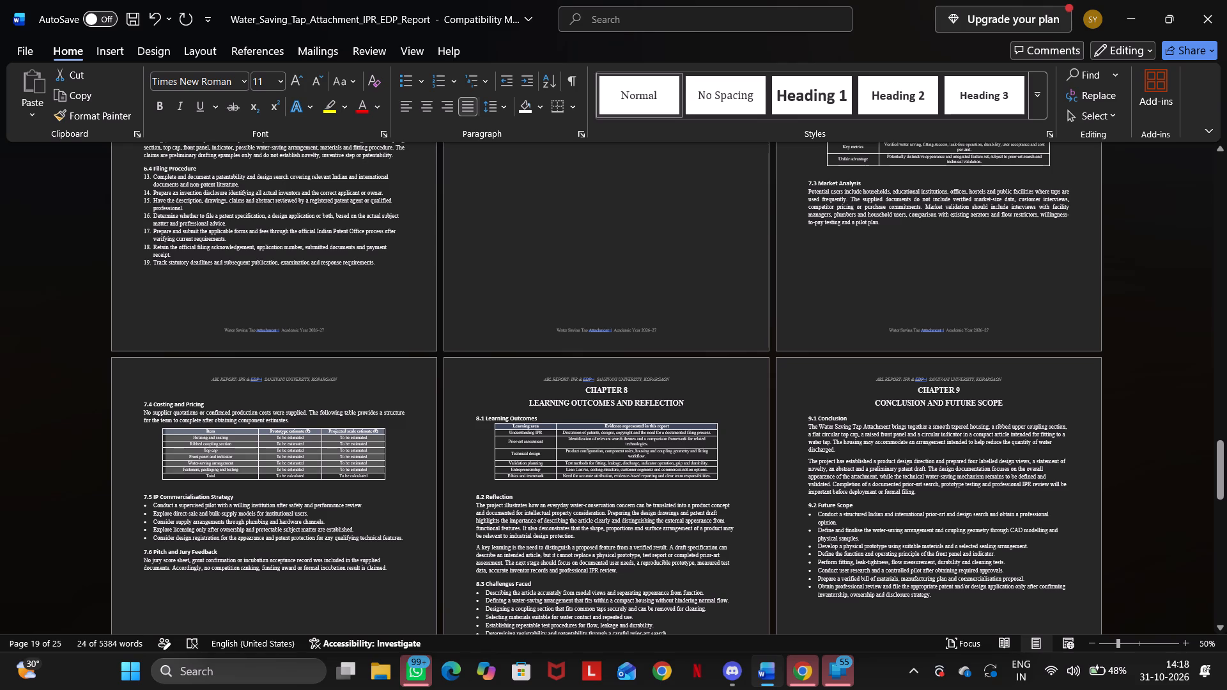
pyautogui.moveTo(367, 473); pyautogui.dragTo(367, 477)
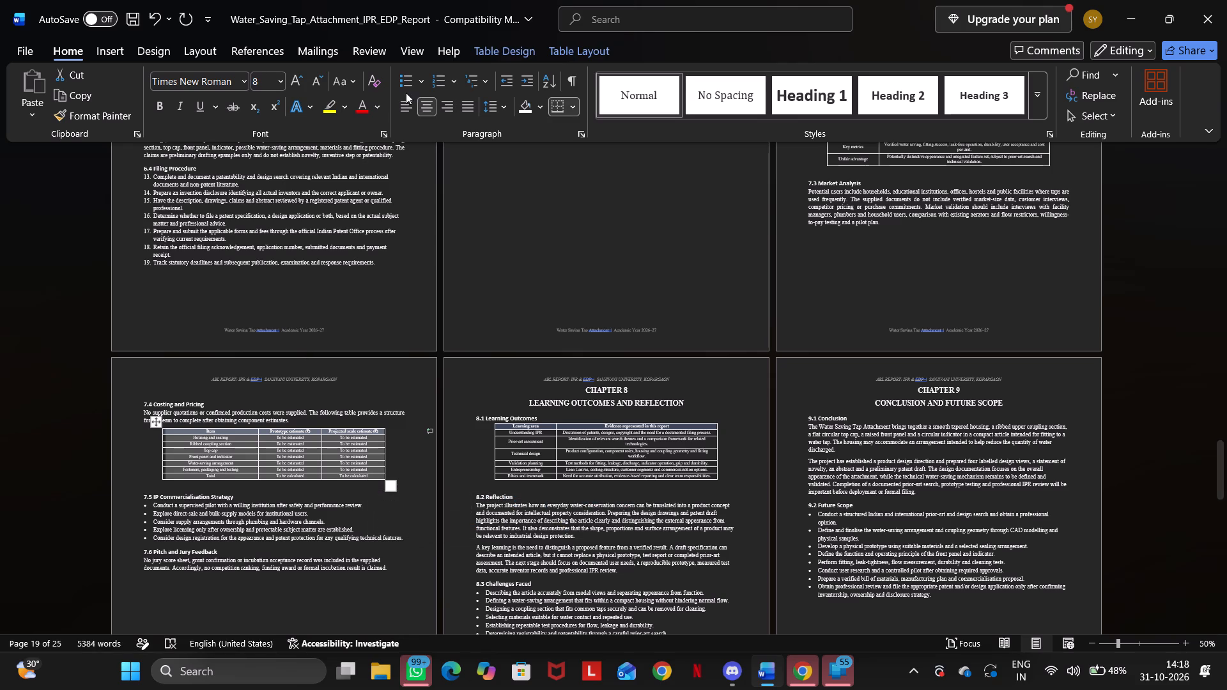
pyautogui.click(476, 114)
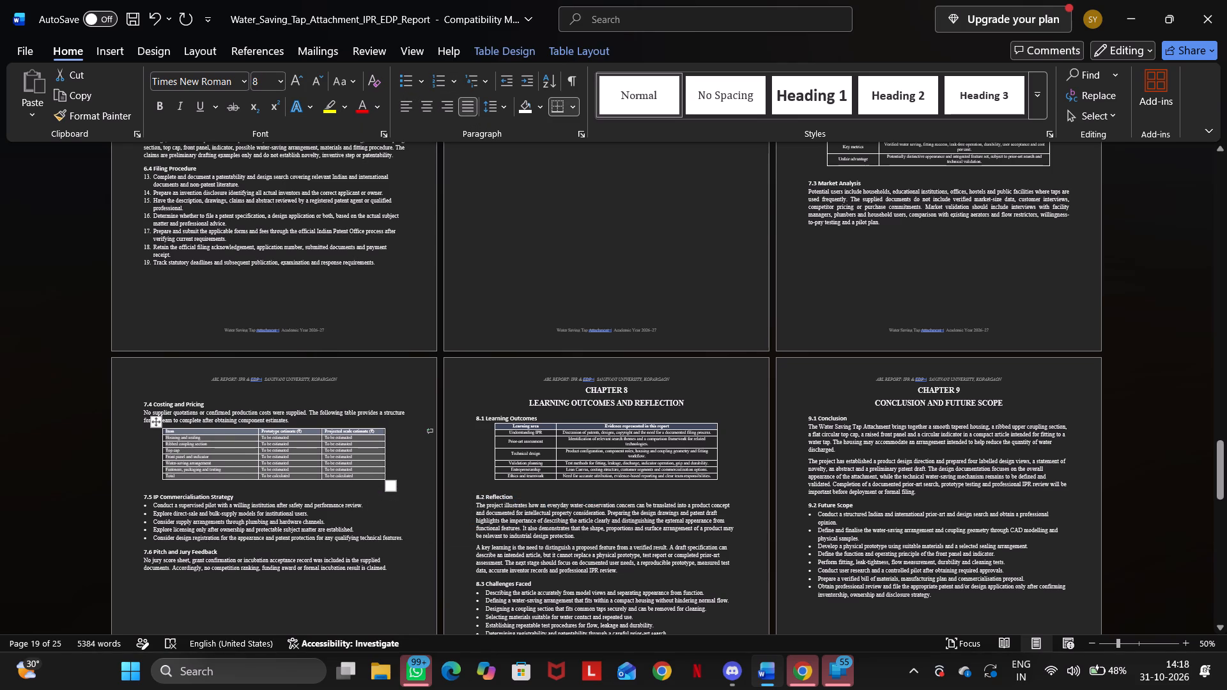
pyautogui.click(524, 111)
# Apply the current shading colour to all cells of the table under 8.1 Learning Outcomes.
pyautogui.scroll(-1, 246, 558)
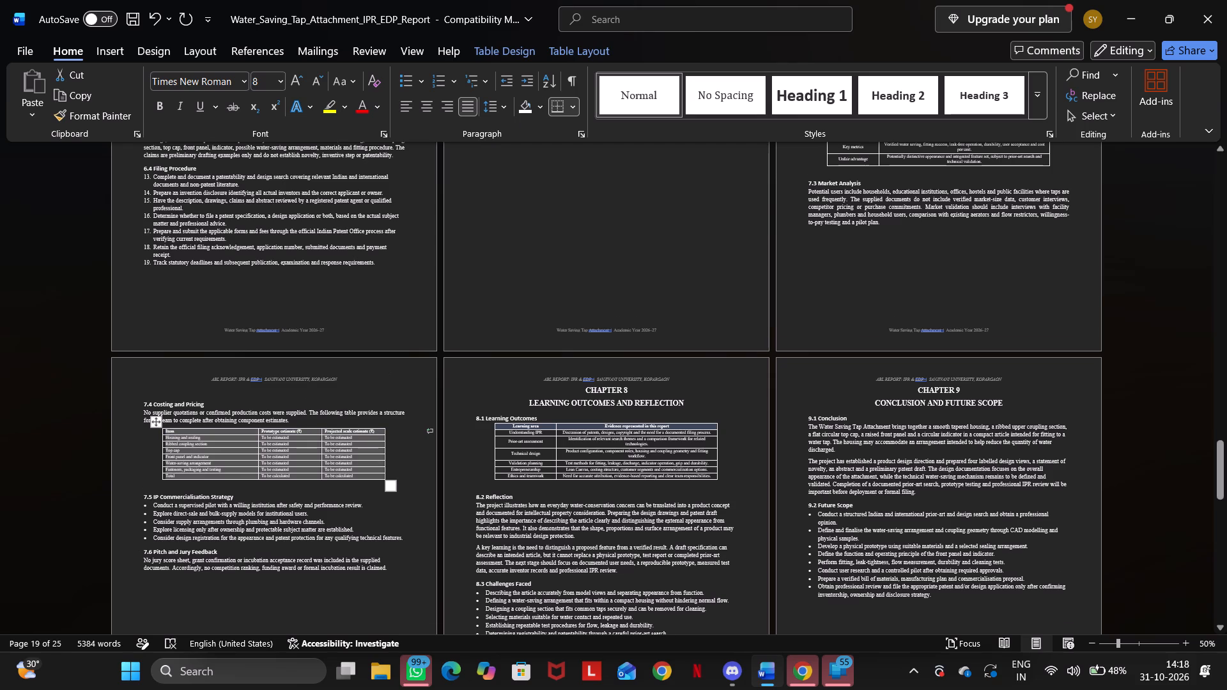
pyautogui.scroll(-2, 246, 558)
pyautogui.scroll(-2, 357, 498)
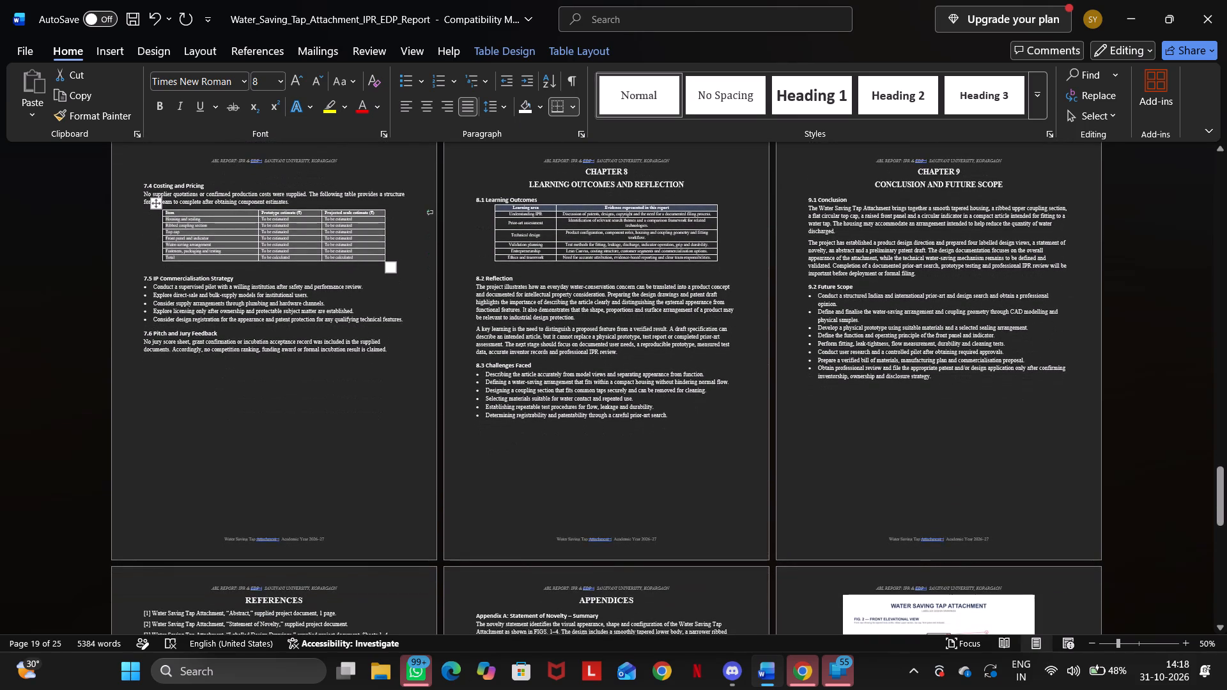
pyautogui.click(507, 208)
pyautogui.moveTo(507, 208); pyautogui.dragTo(616, 254)
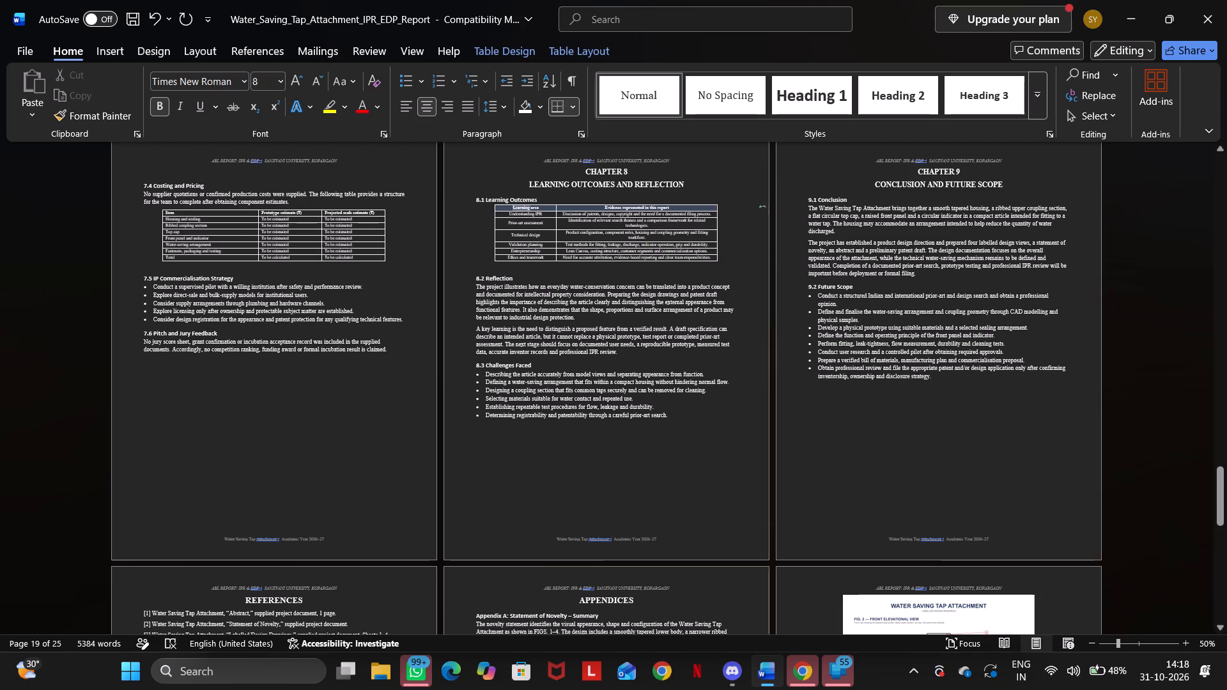
pyautogui.moveTo(616, 254); pyautogui.dragTo(637, 264)
pyautogui.click(525, 105)
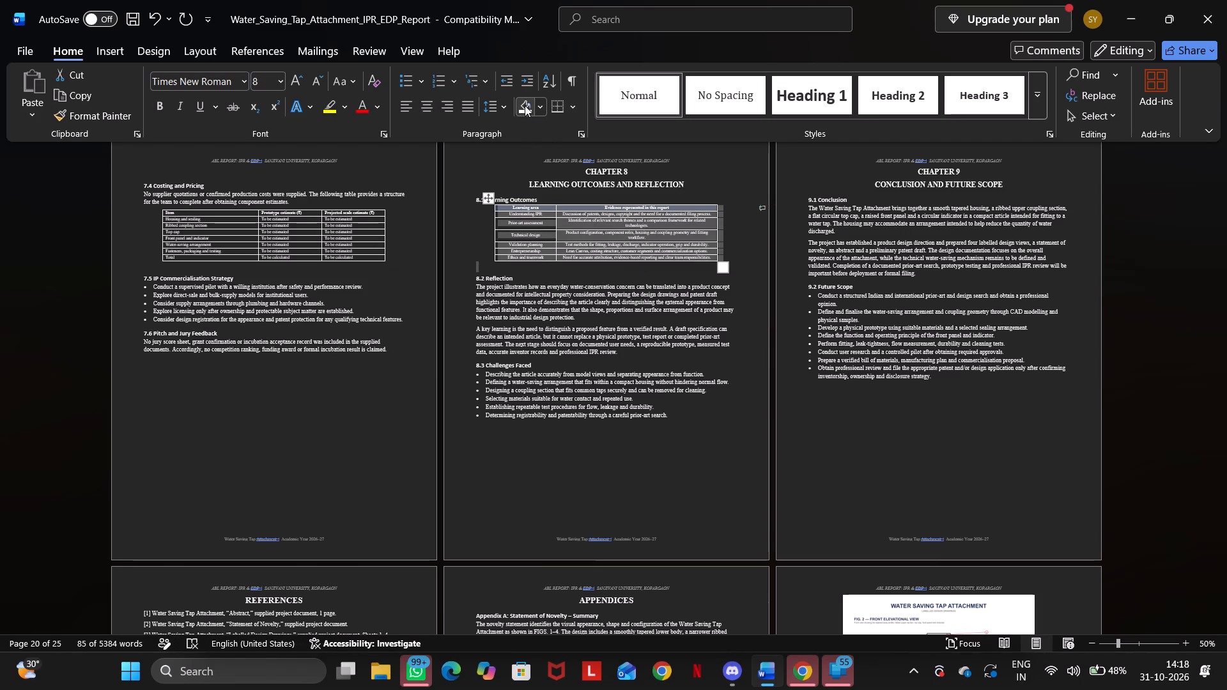
# Justify both paragraphs under 8.2 Reflection.
pyautogui.click(472, 287)
pyautogui.moveTo(472, 287); pyautogui.dragTo(637, 358)
pyautogui.hotkey('ctrl', 'j')
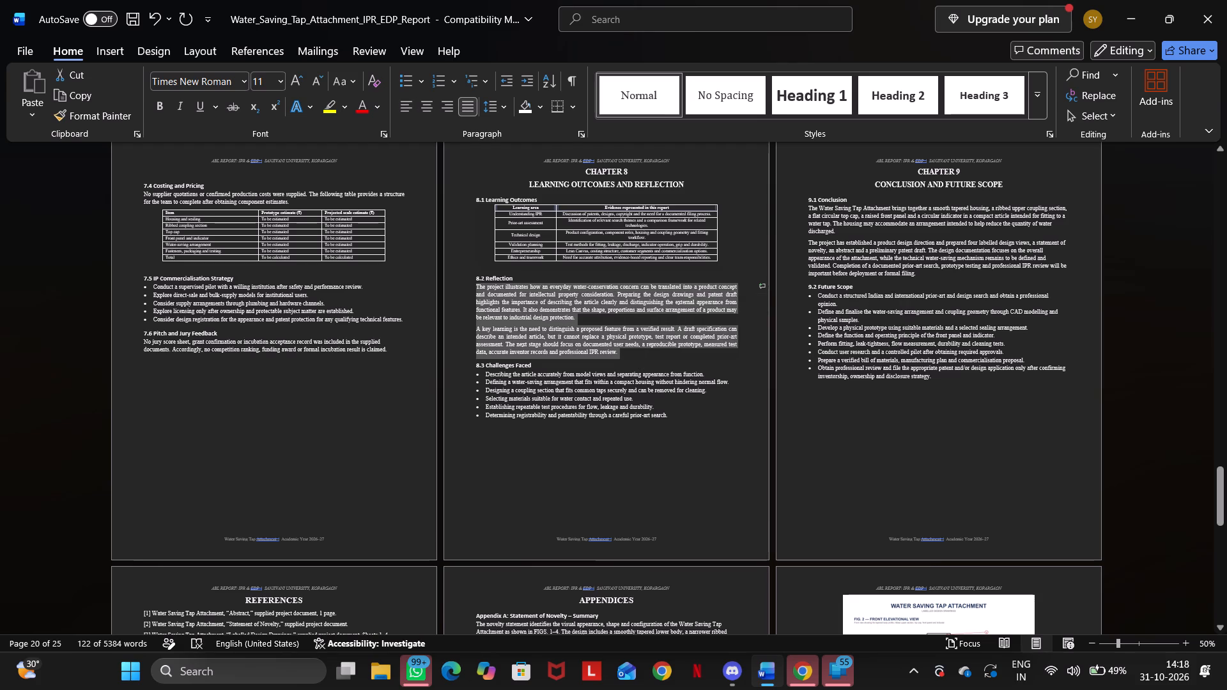
# Justify both paragraphs under 9.1 Conclusion.
pyautogui.scroll(1, 776, 318)
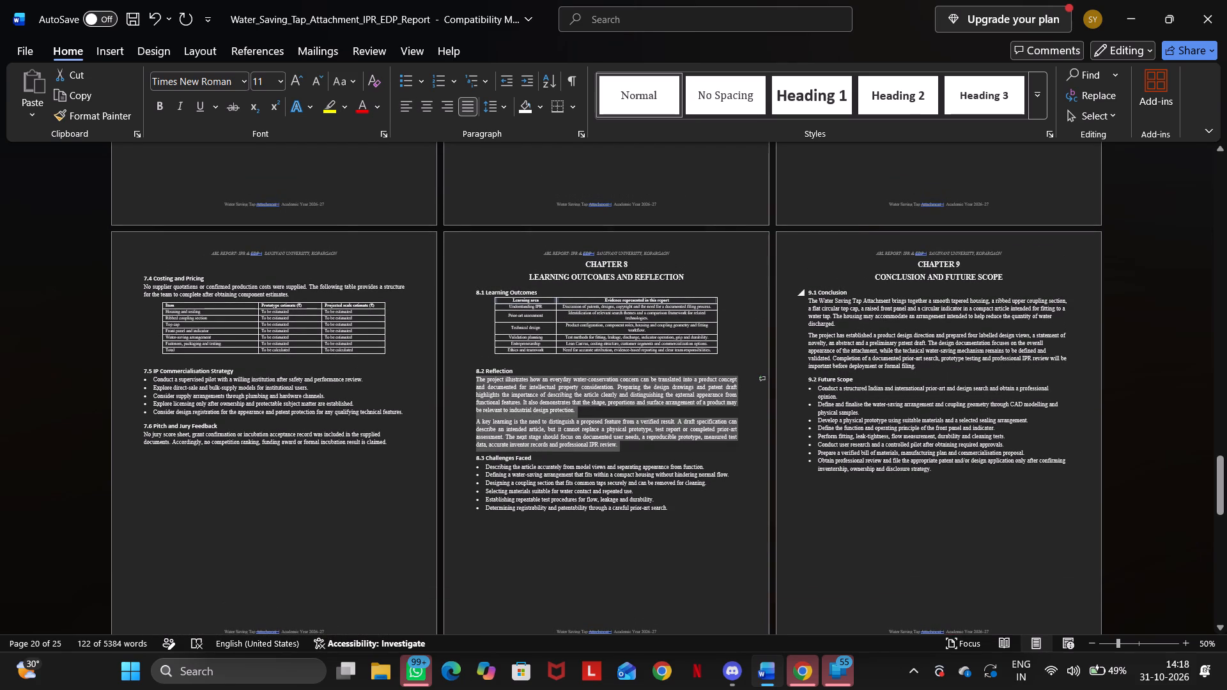
pyautogui.click(804, 306)
pyautogui.moveTo(804, 306); pyautogui.dragTo(826, 299)
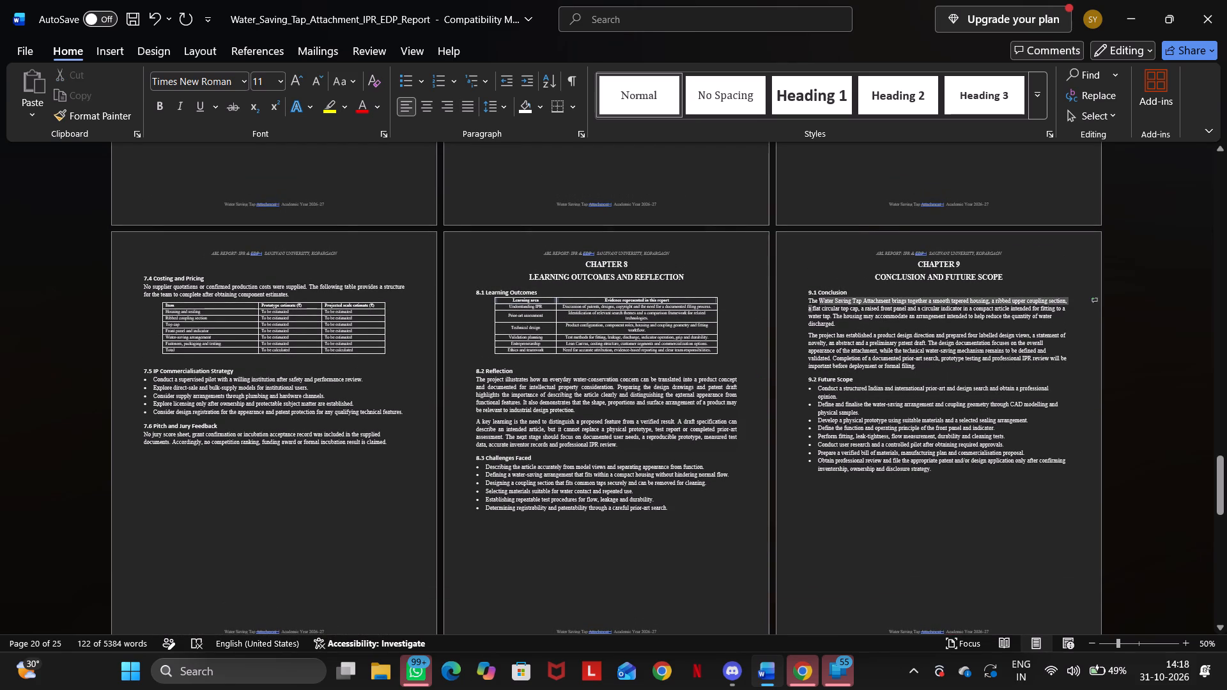
pyautogui.moveTo(826, 299); pyautogui.dragTo(842, 306)
pyautogui.click(808, 299)
pyautogui.moveTo(808, 299); pyautogui.dragTo(980, 364)
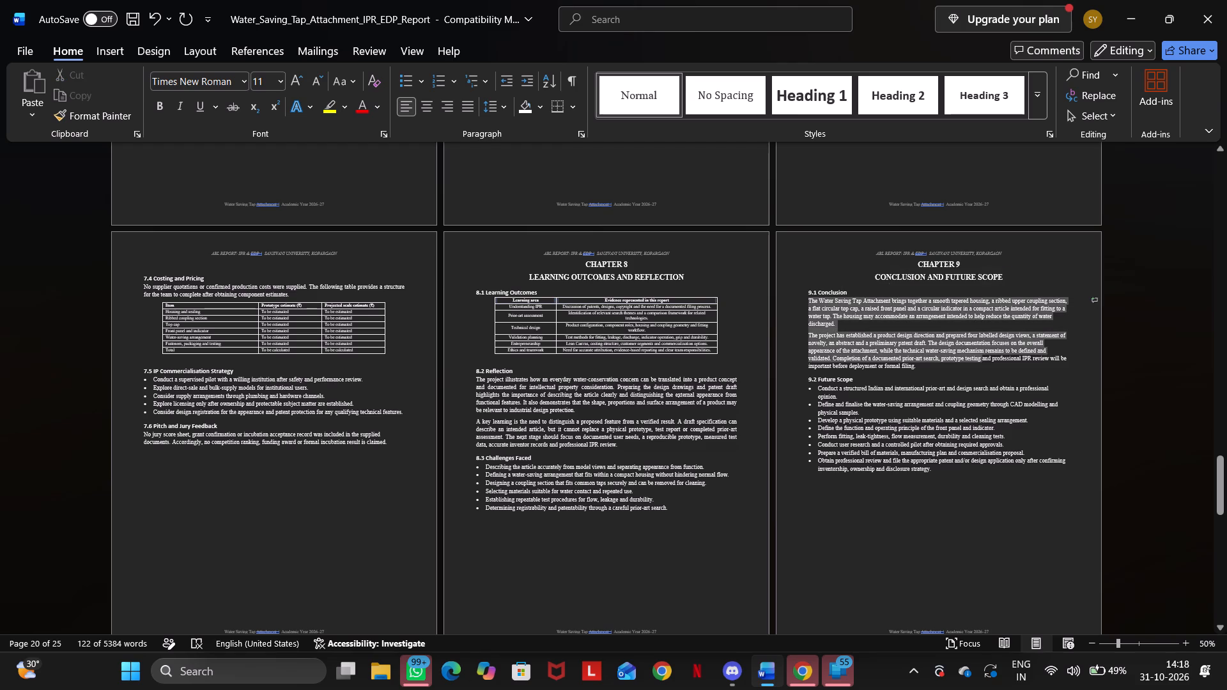
pyautogui.moveTo(980, 364); pyautogui.dragTo(980, 373)
pyautogui.hotkey('ctrl', 'j')
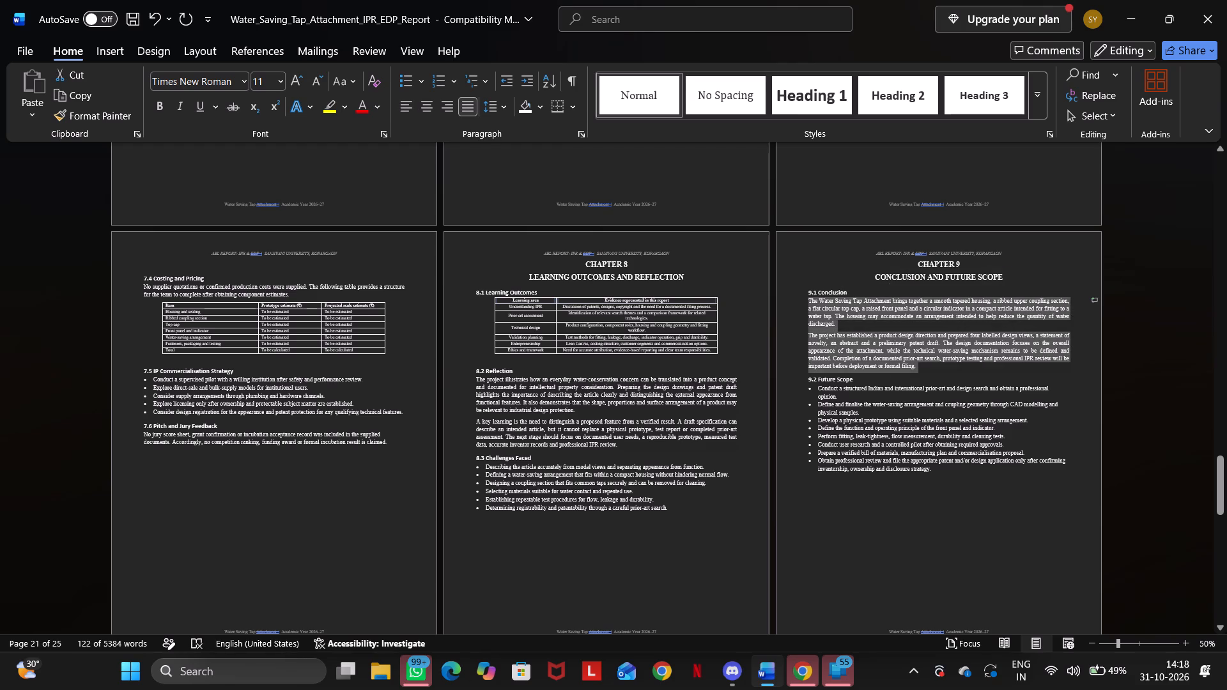
# Justify the paragraph under Appendix A: Statement of Novelty – Summary.
pyautogui.scroll(-3, 857, 523)
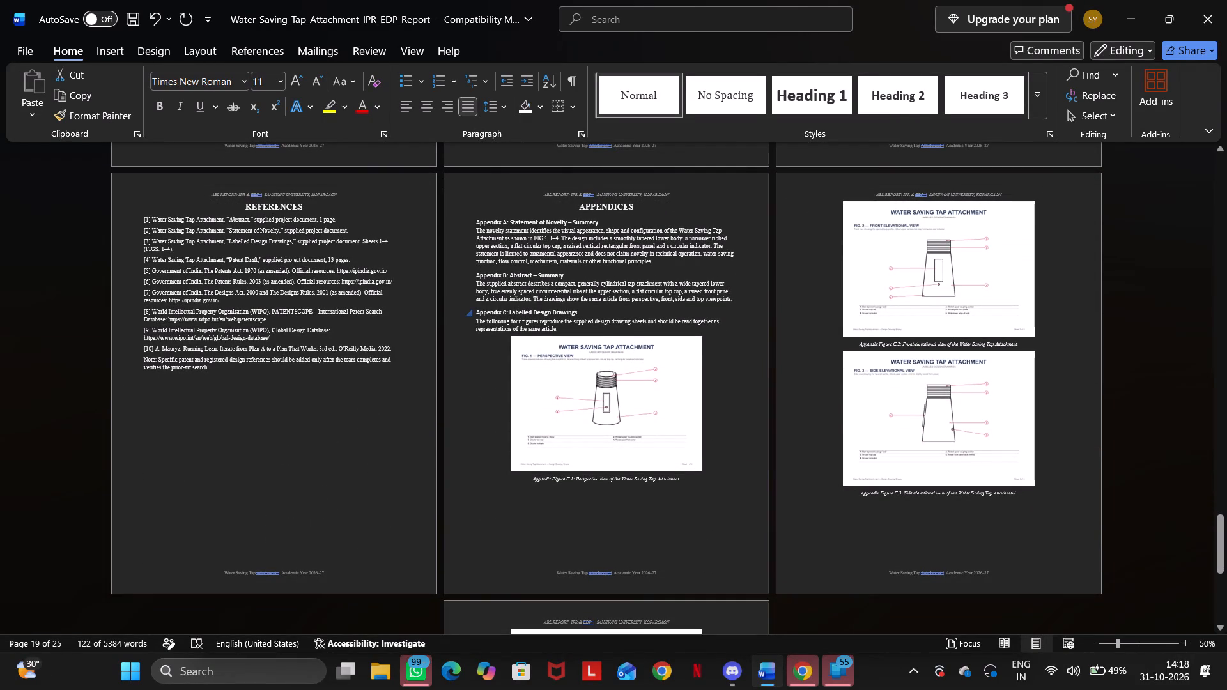
pyautogui.click(467, 231)
pyautogui.moveTo(467, 231); pyautogui.dragTo(489, 234)
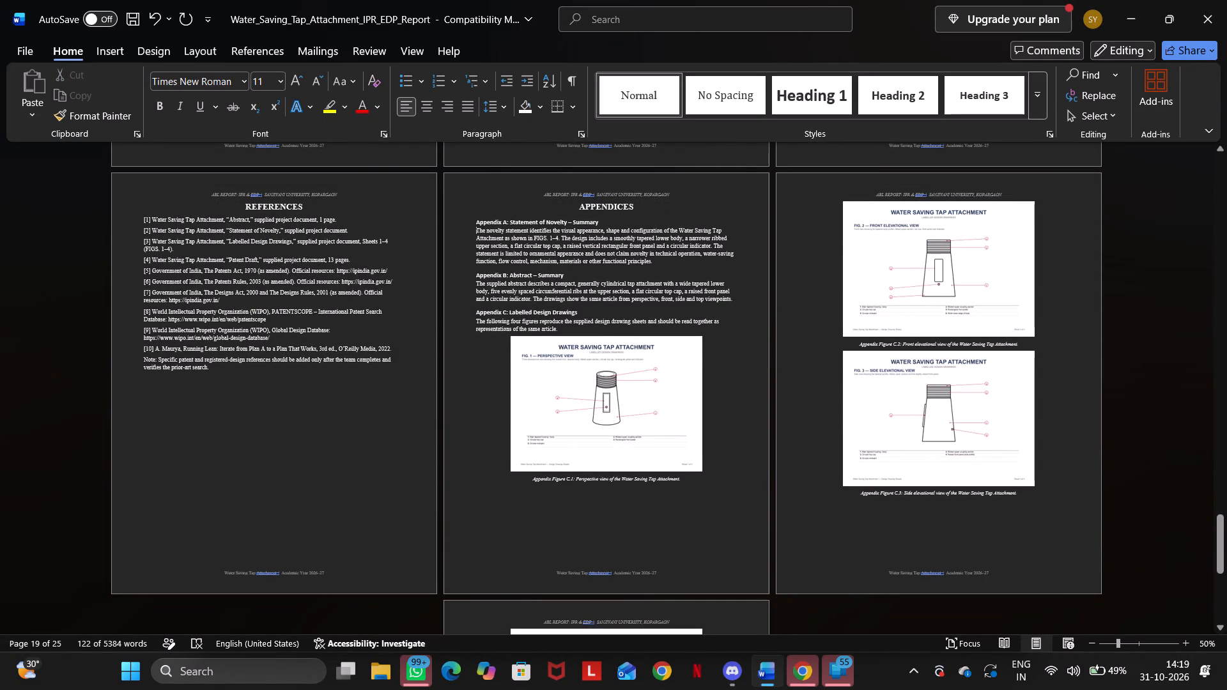
pyautogui.moveTo(489, 234); pyautogui.dragTo(651, 259)
pyautogui.hotkey('ctrl', 'j')
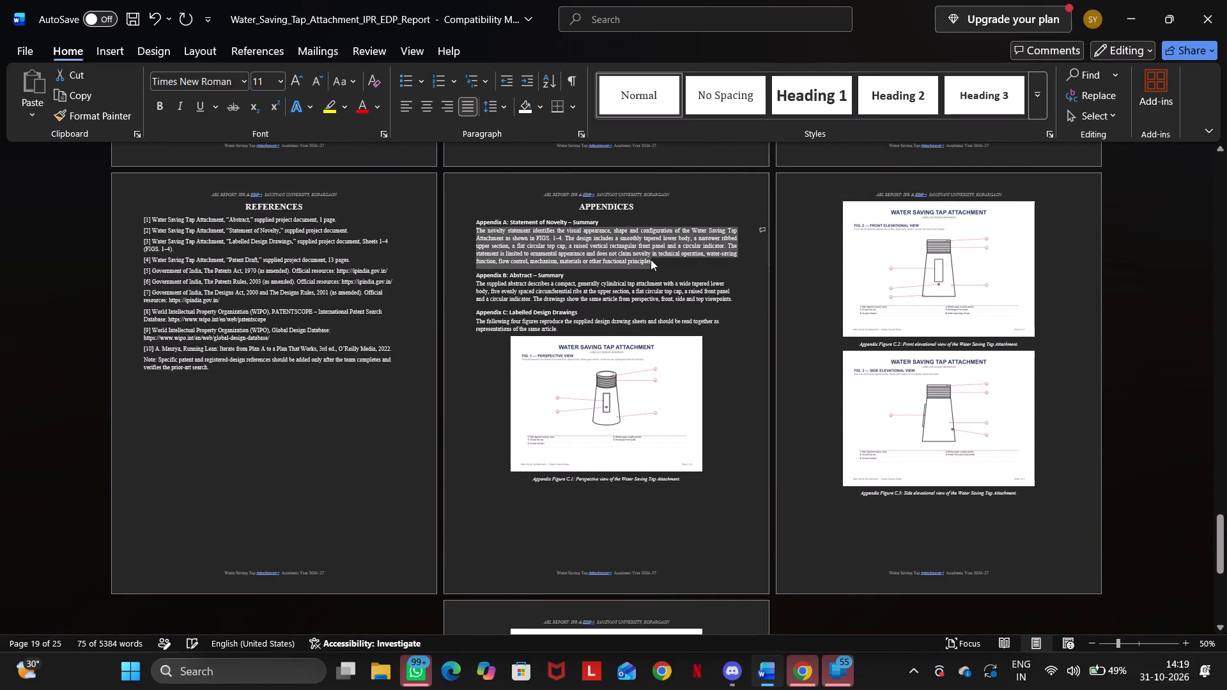
# Justify the paragraph under Appendix B: Abstract – Summary.
pyautogui.click(472, 283)
pyautogui.moveTo(472, 283); pyautogui.dragTo(493, 285)
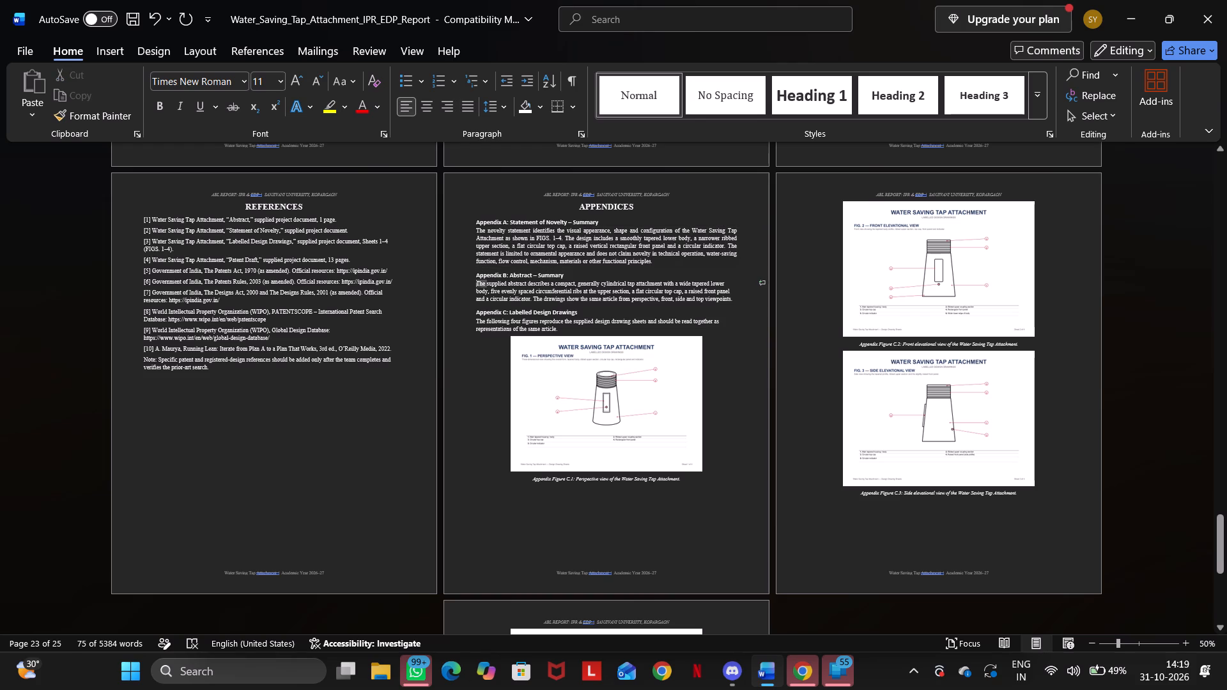
pyautogui.moveTo(493, 285); pyautogui.dragTo(606, 304)
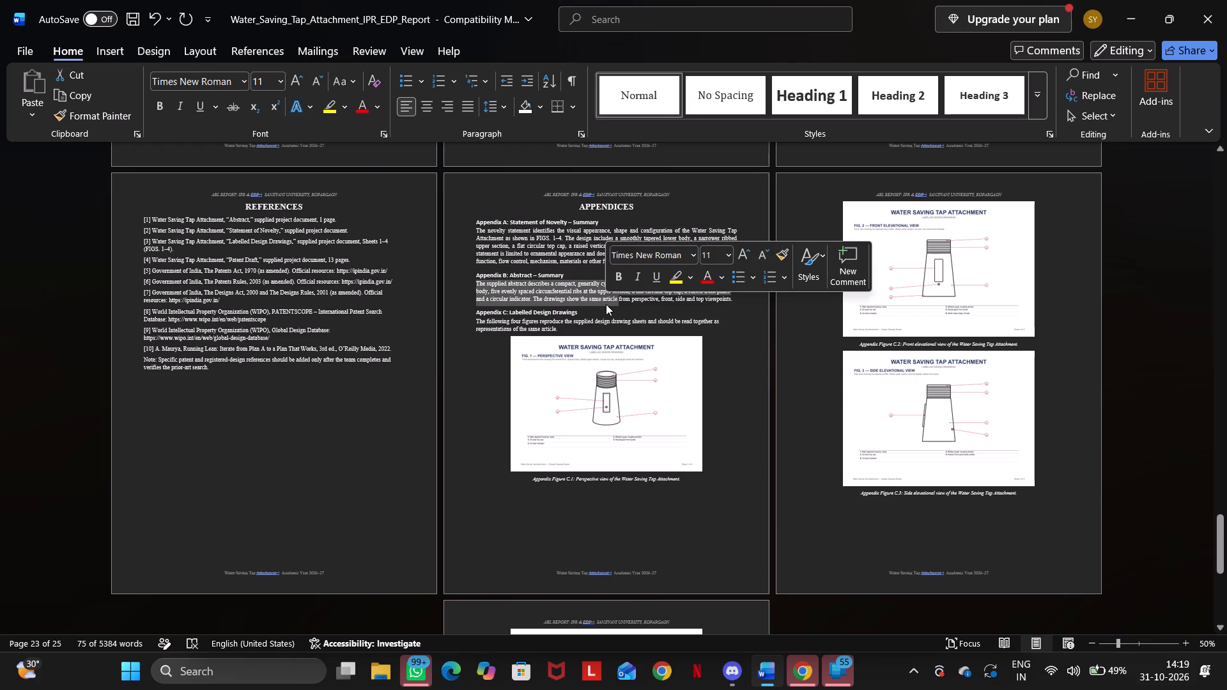
pyautogui.click(625, 306)
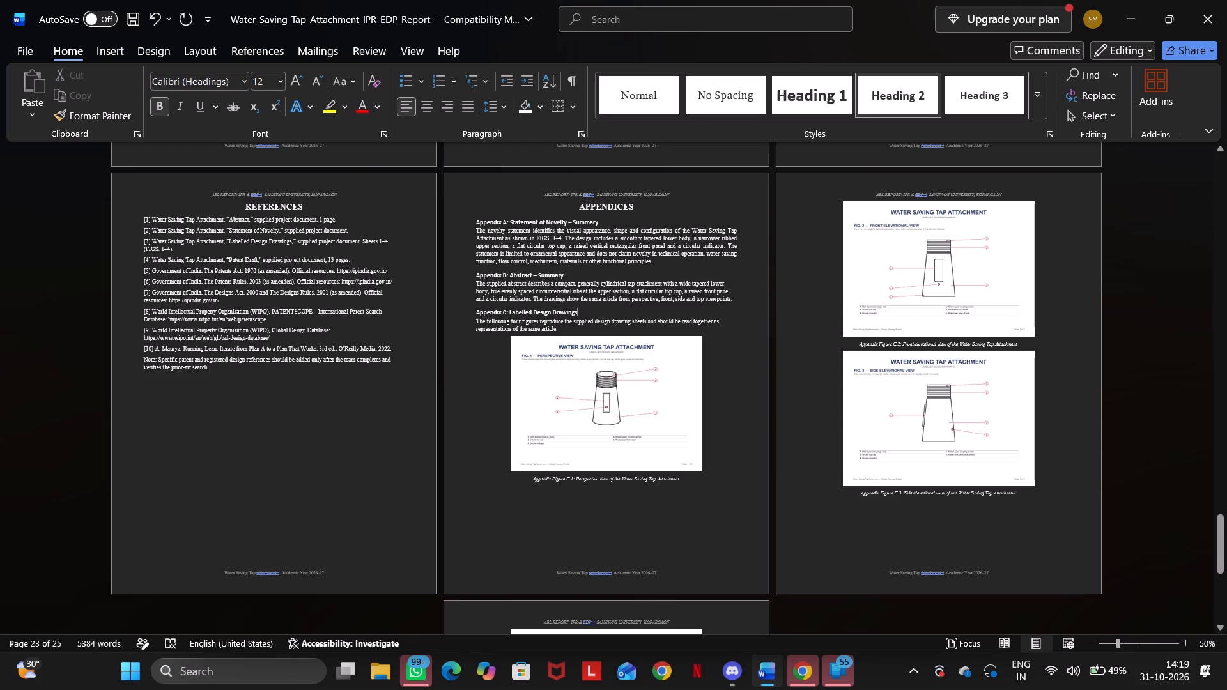
pyautogui.moveTo(733, 302); pyautogui.dragTo(473, 283)
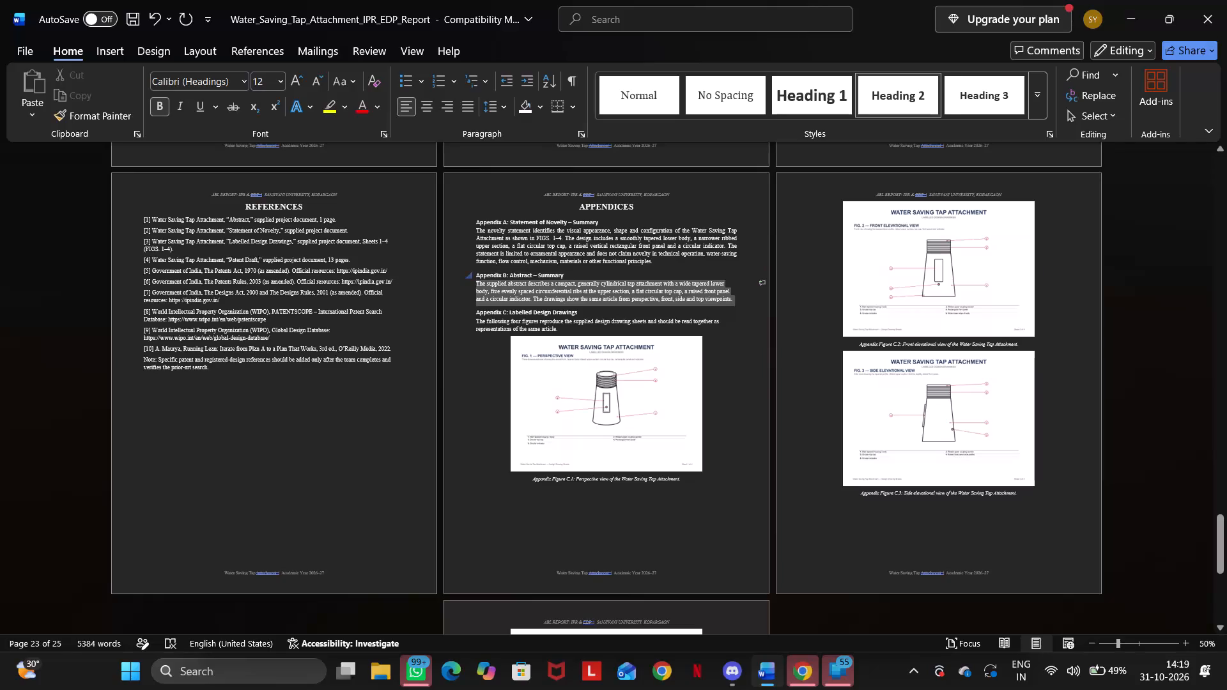
pyautogui.moveTo(473, 283); pyautogui.dragTo(473, 284)
pyautogui.hotkey('ctrl', 'j')
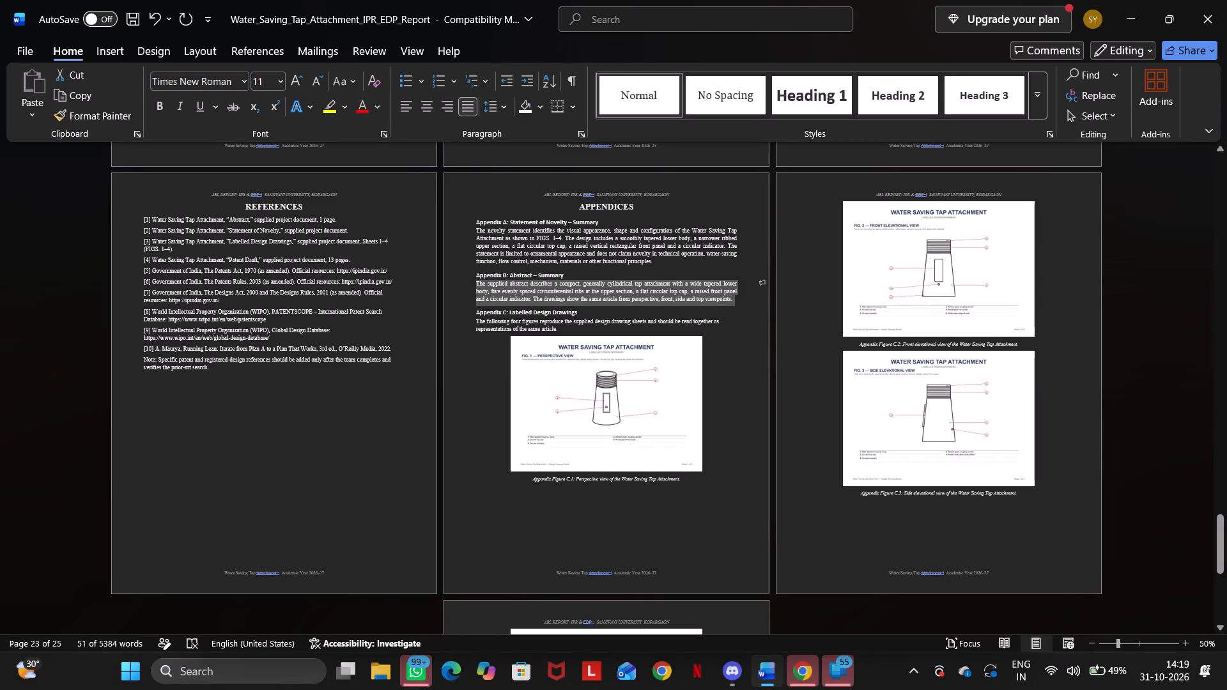
# Insert a blank line above the perspective view drawing and another above the side elevational view drawing in Appendix C.
pyautogui.click(661, 428)
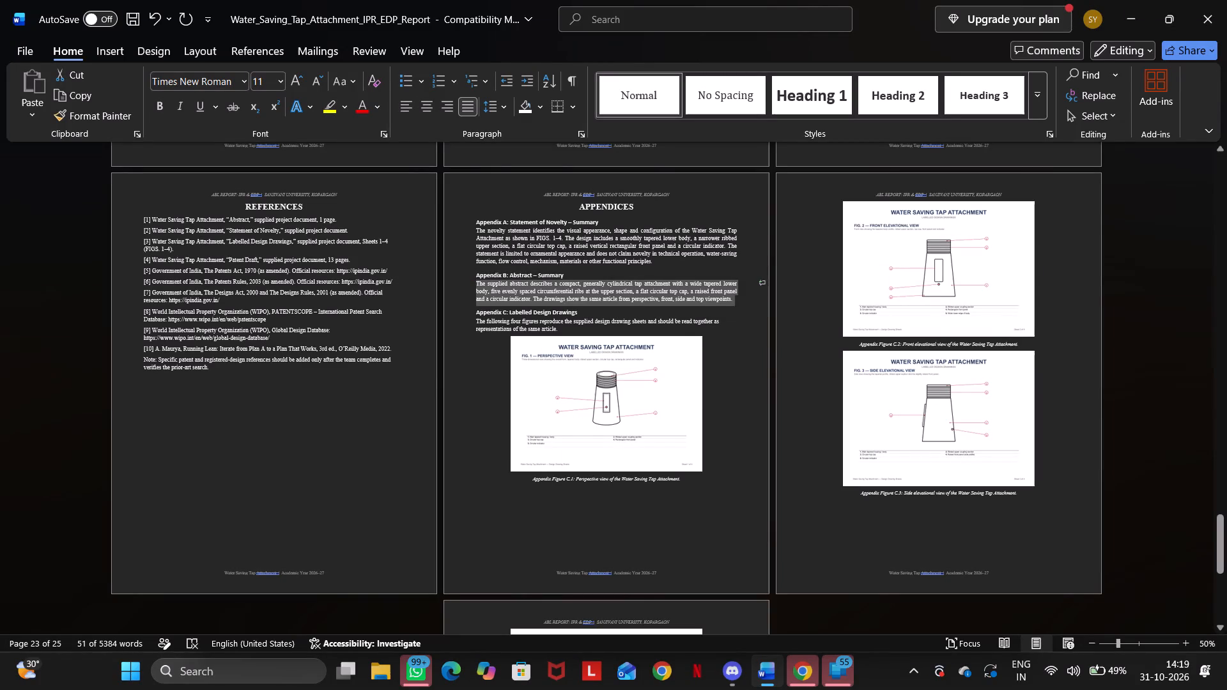
pyautogui.press('Return')
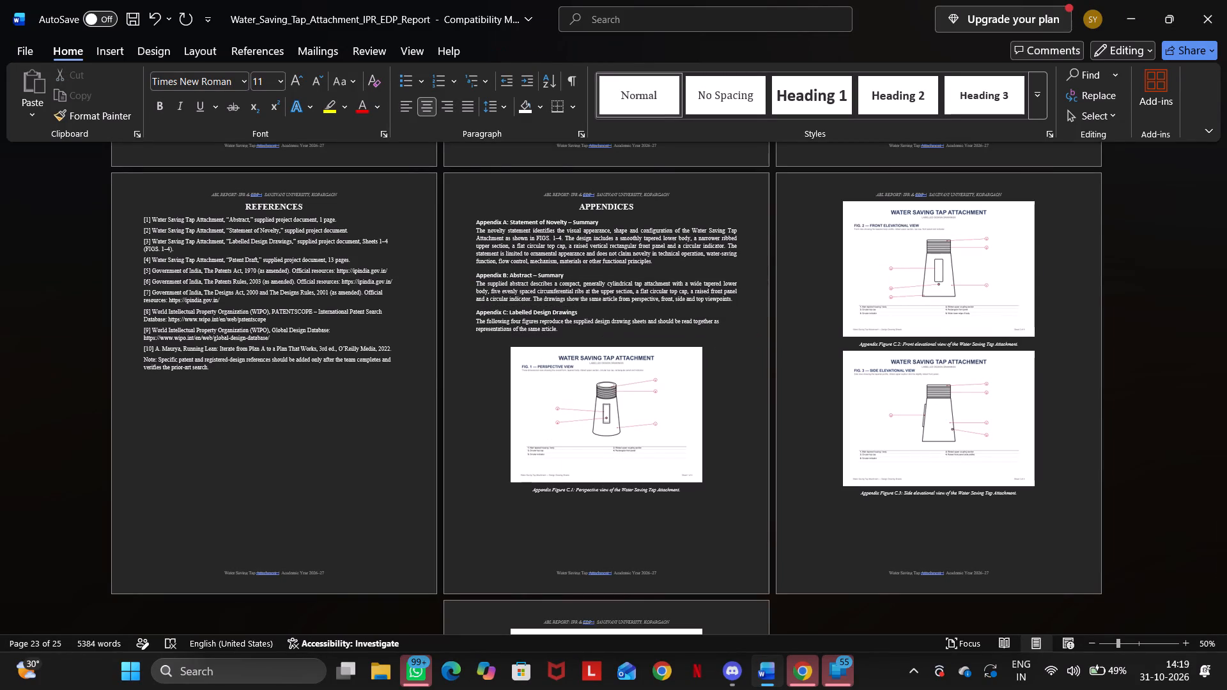
pyautogui.scroll(-2, 834, 425)
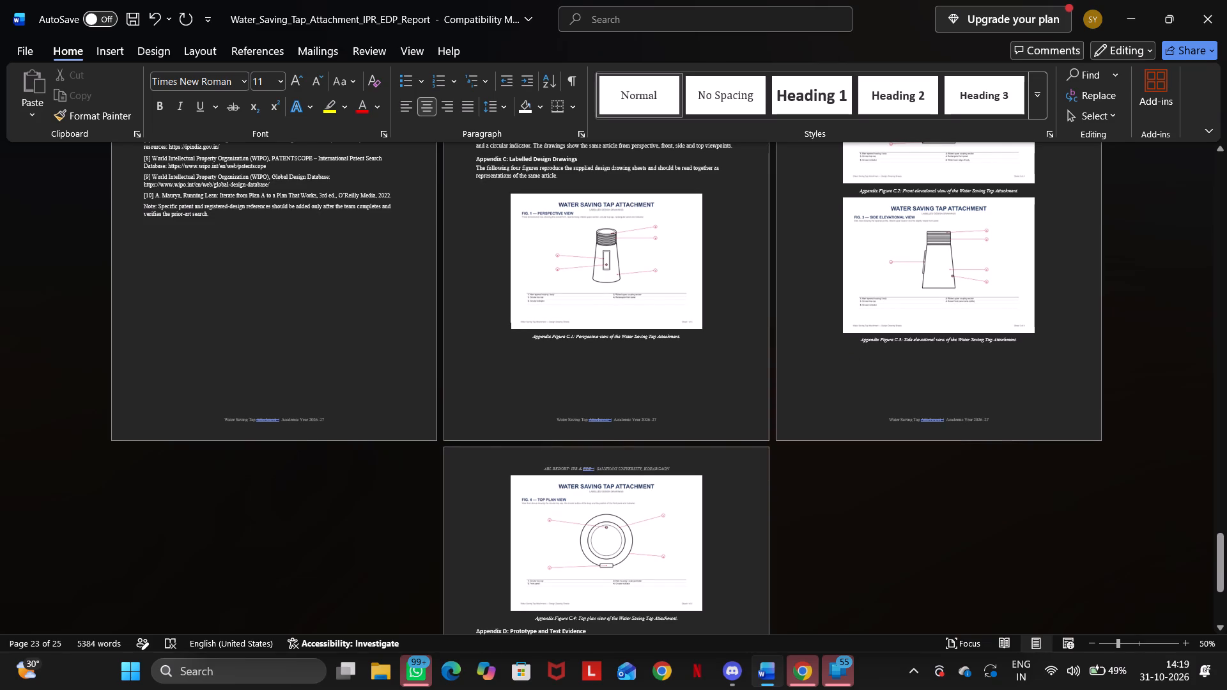
pyautogui.click(897, 277)
pyautogui.press('Return')
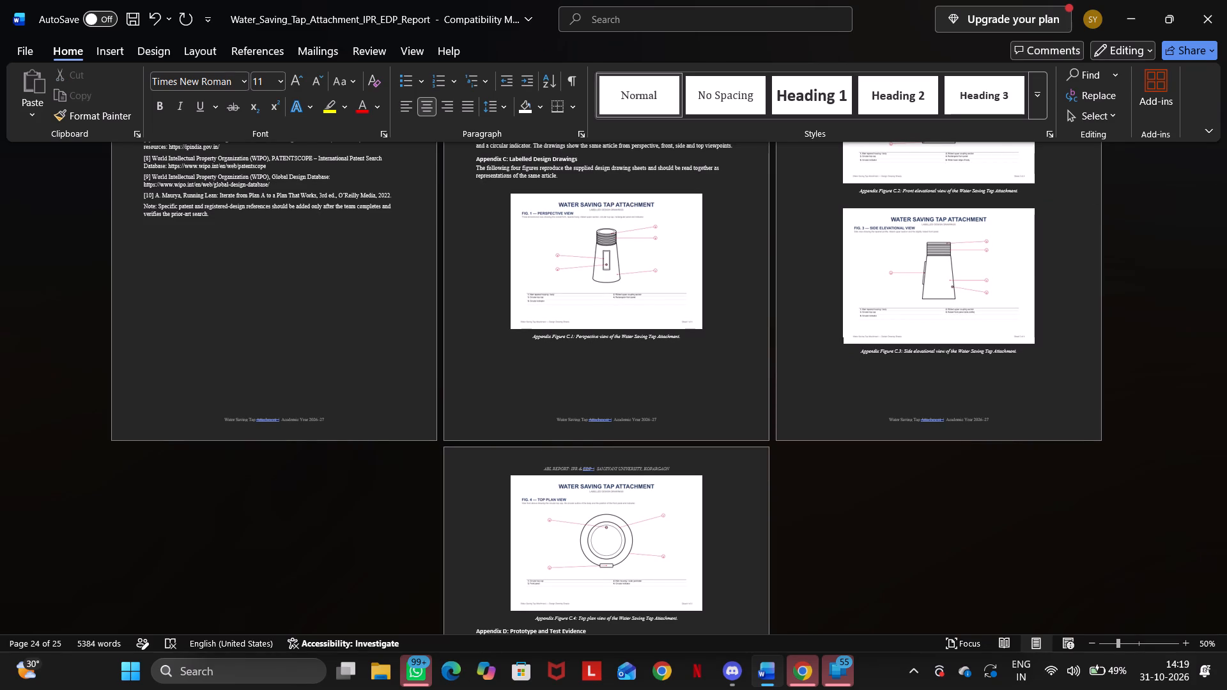
# Justify the paragraph under Appendix D: Prototype and Test Evidence.
pyautogui.scroll(-3, 897, 277)
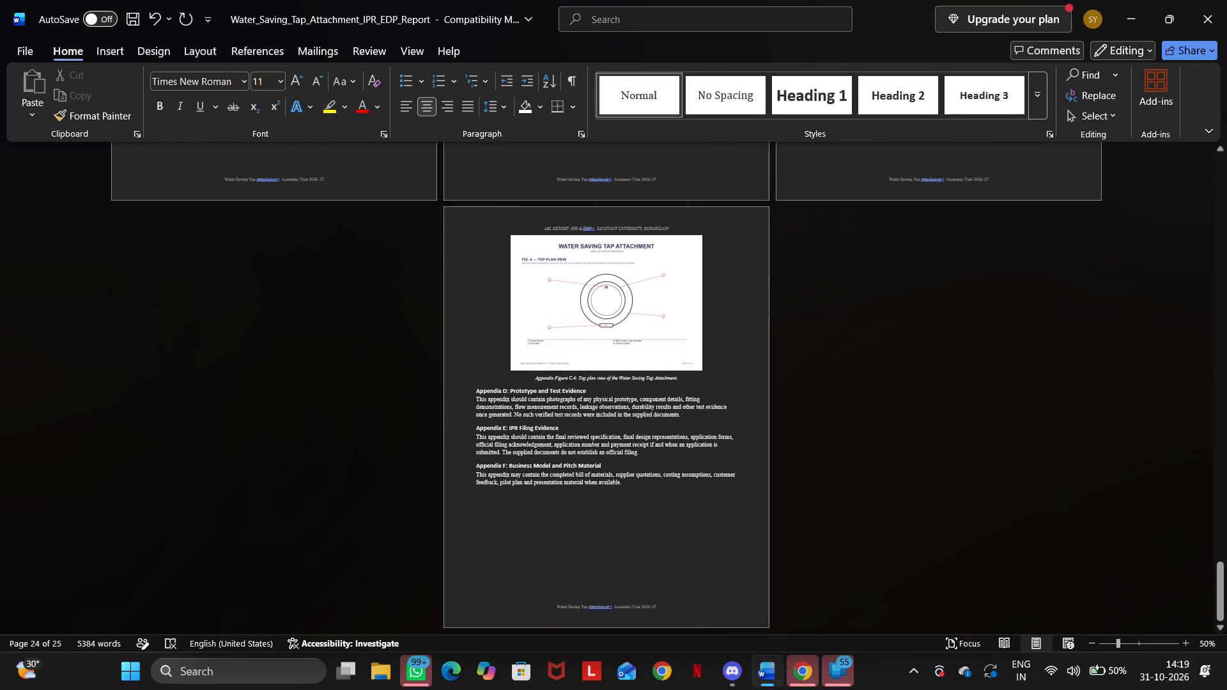
pyautogui.scroll(-1, 897, 277)
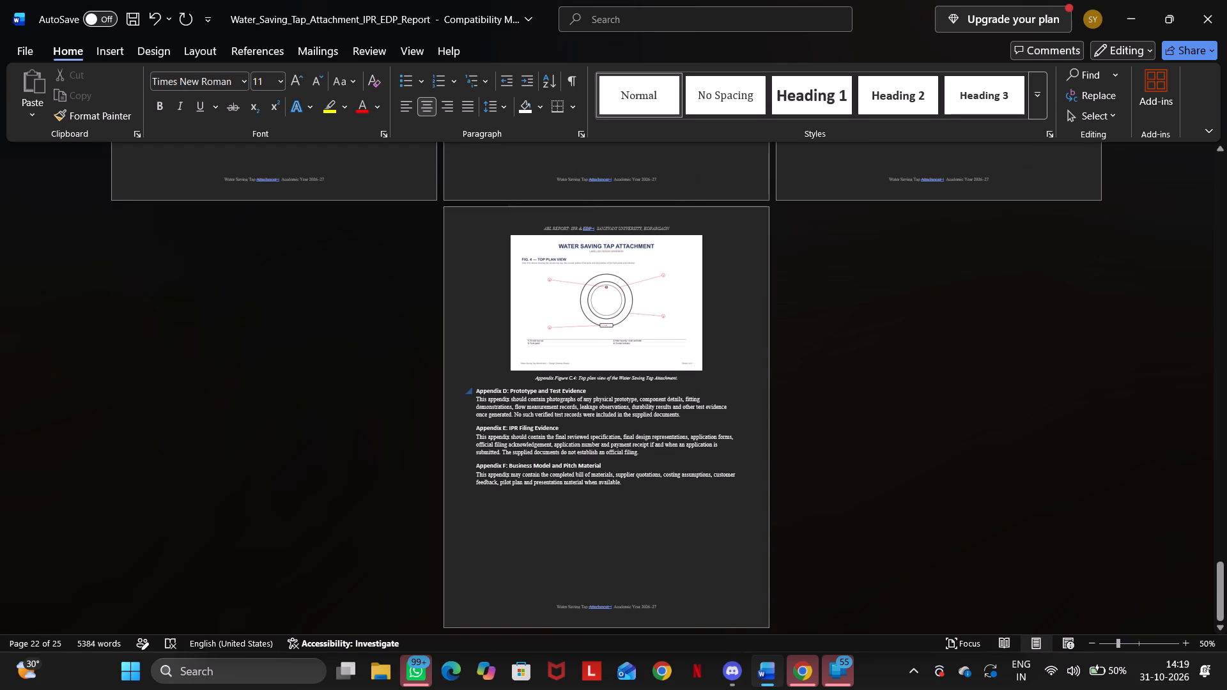
pyautogui.click(469, 393)
pyautogui.click(469, 393)
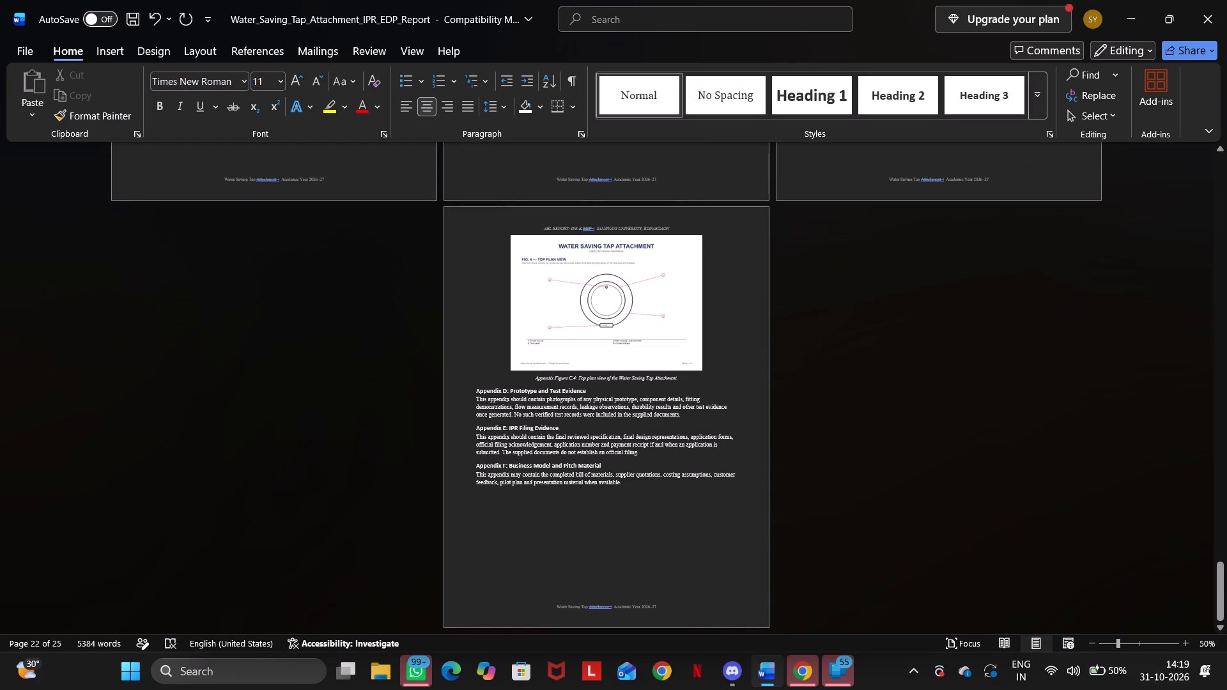
pyautogui.click(472, 401)
pyautogui.moveTo(472, 401); pyautogui.dragTo(686, 415)
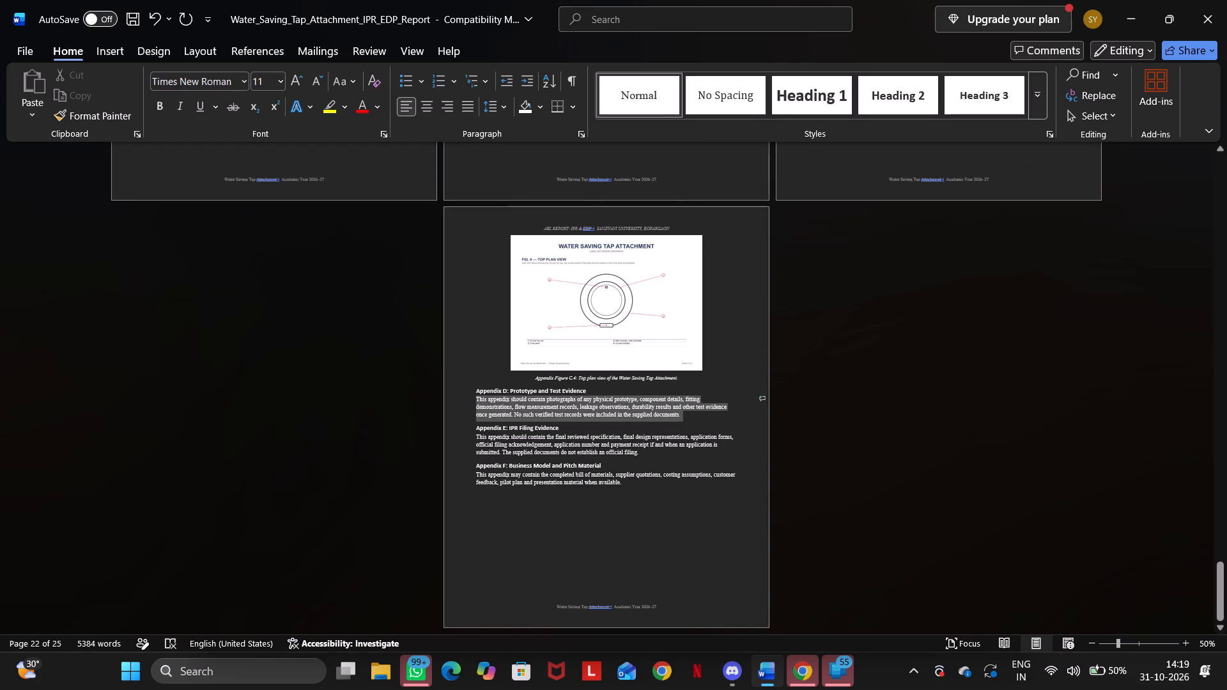
pyautogui.moveTo(686, 415); pyautogui.dragTo(687, 415)
pyautogui.hotkey('ctrl', 'j')
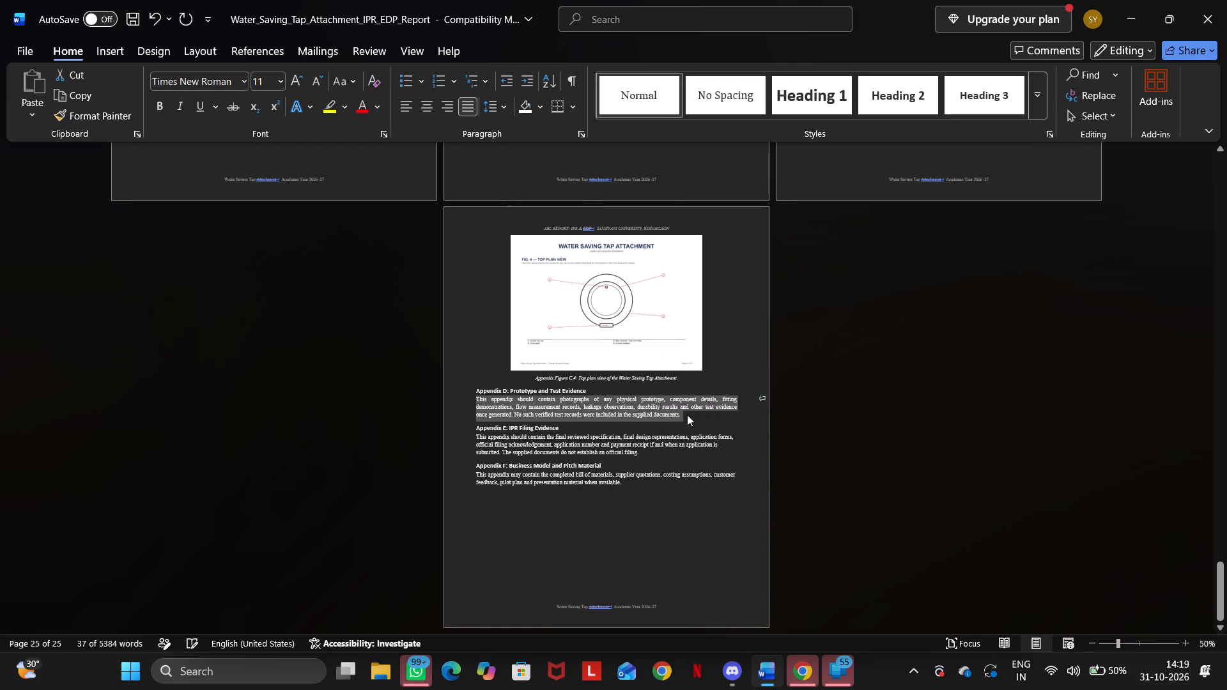
# Justify the paragraphs under Appendix E: IPR Filing Evidence and Appendix F: Business Model and Pitch Material.
pyautogui.click(474, 436)
pyautogui.moveTo(474, 436); pyautogui.dragTo(645, 455)
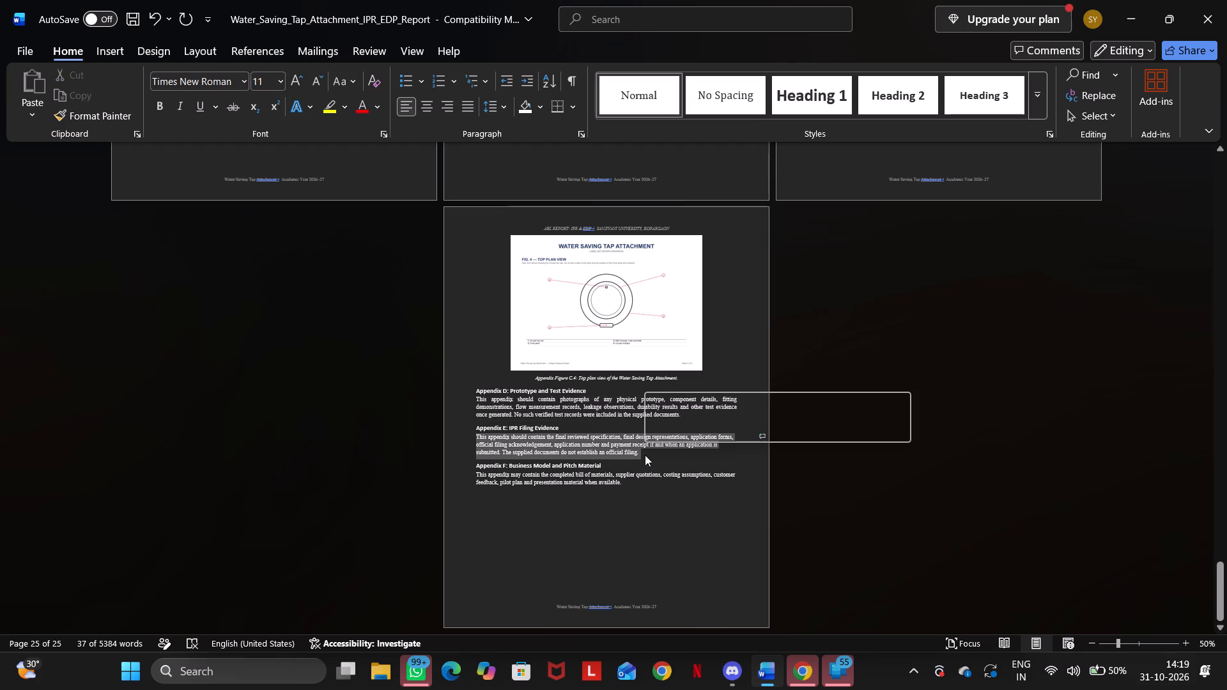
pyautogui.hotkey('ctrl', 'j')
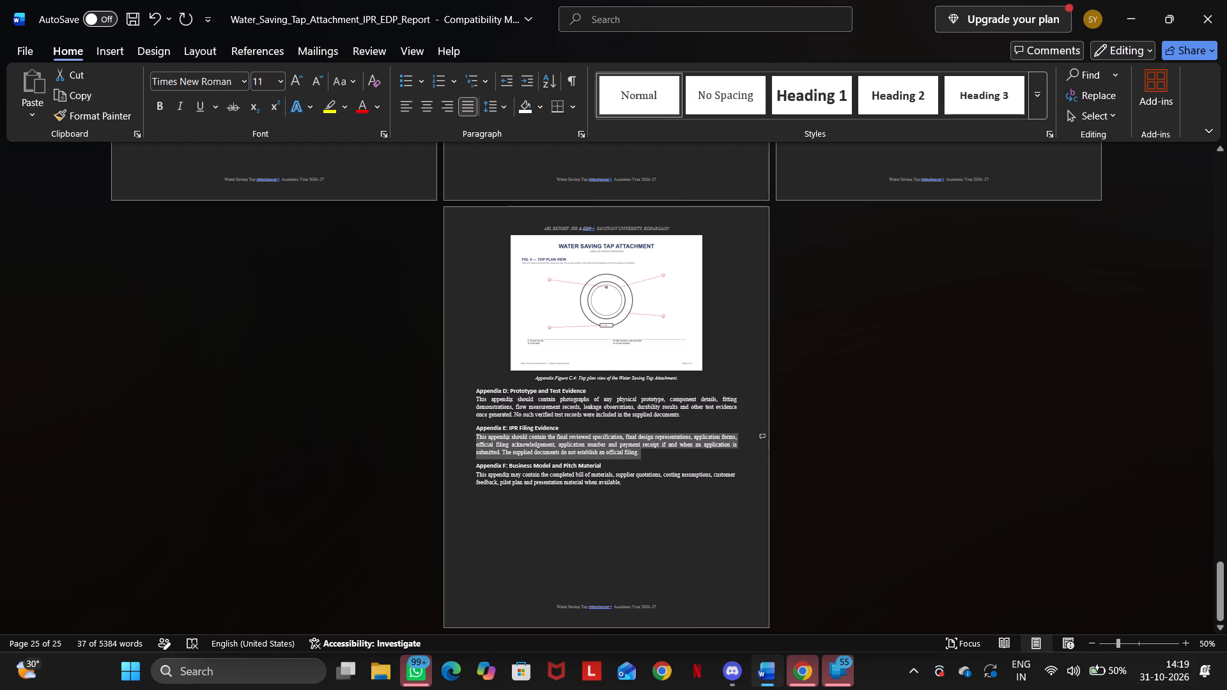
pyautogui.click(468, 471)
pyautogui.moveTo(468, 471); pyautogui.dragTo(633, 494)
pyautogui.hotkey('ctrl', 'j')
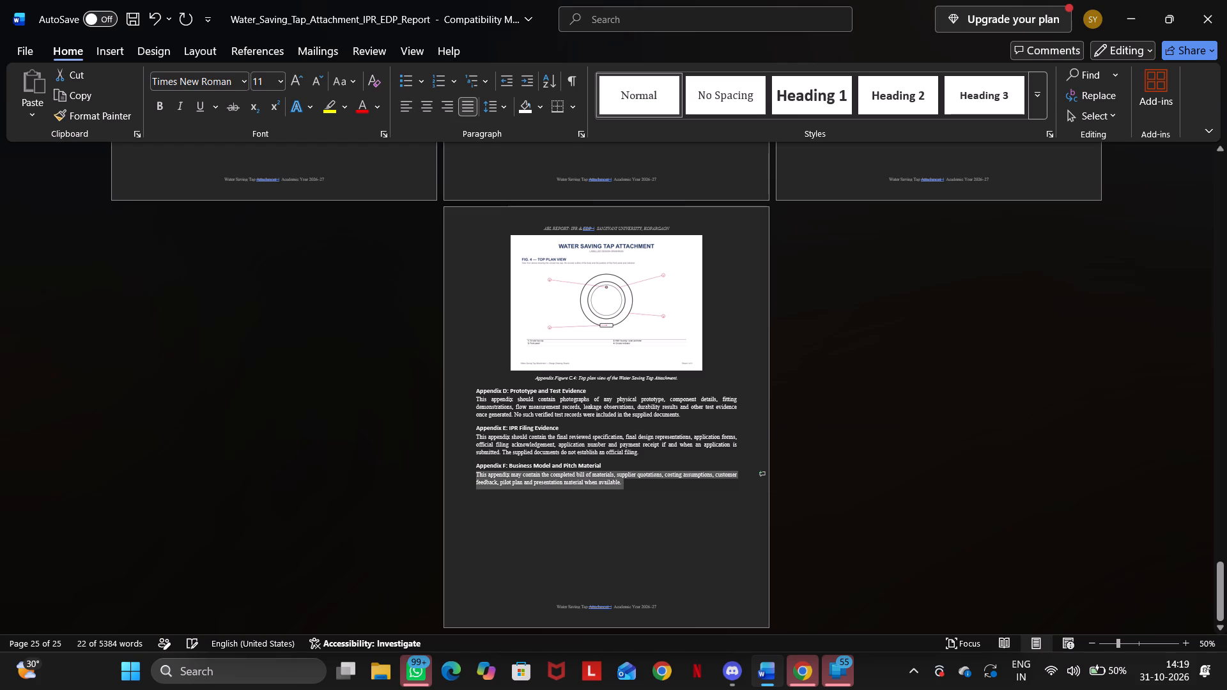
pyautogui.click(925, 563)
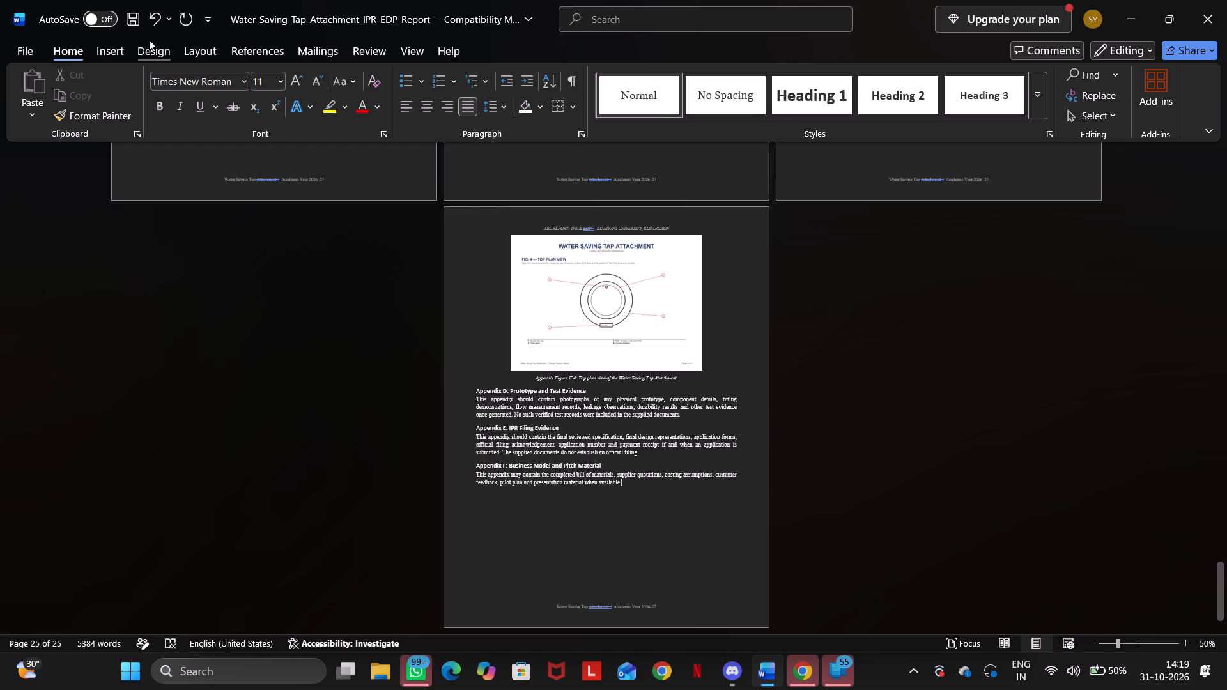
# Save the report under its existing file name.
pyautogui.click(19, 44)
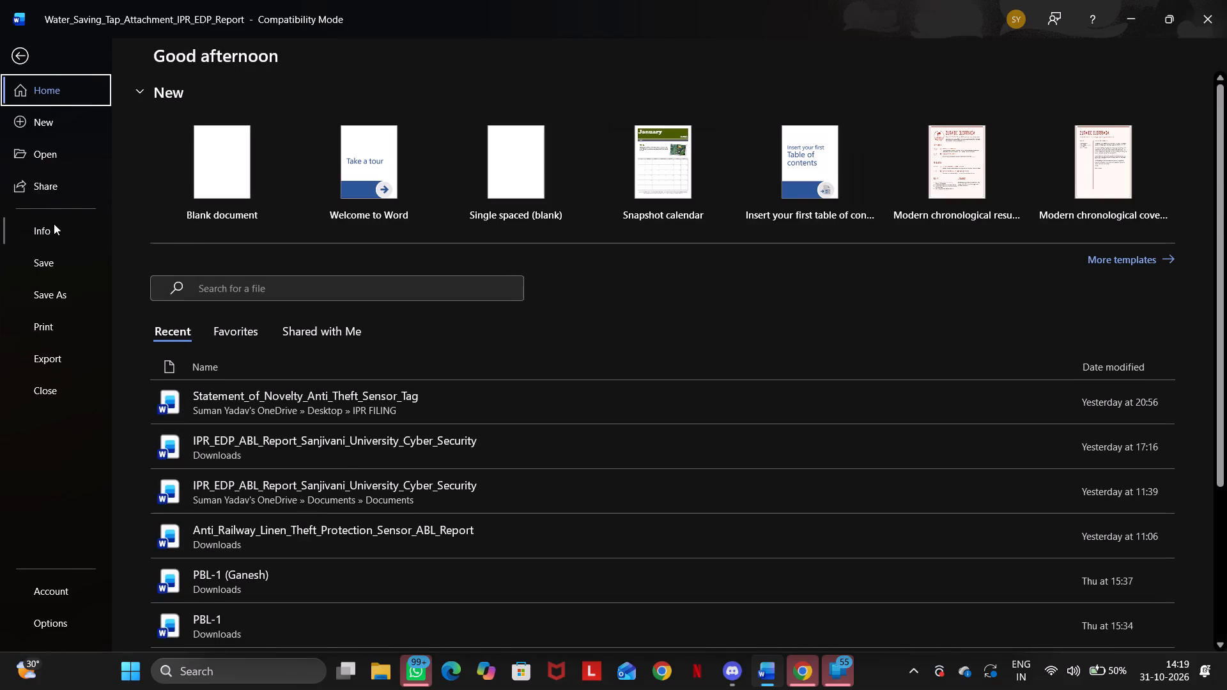
pyautogui.click(51, 265)
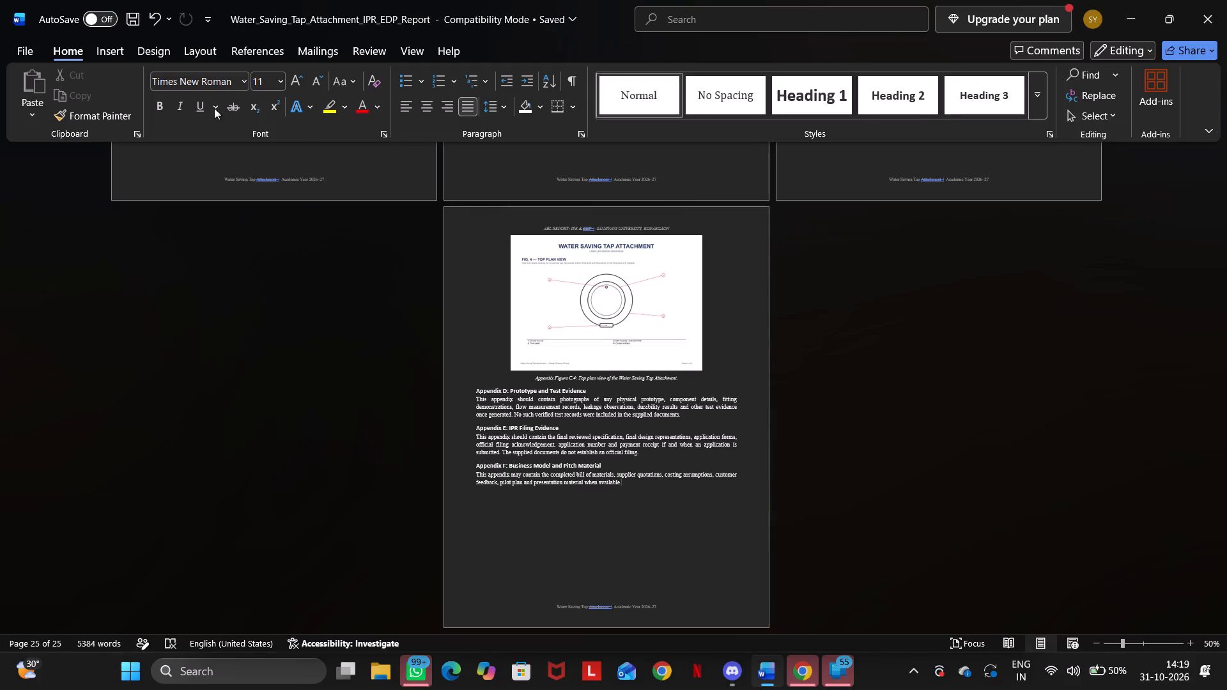
# Start saving a copy of the report with Save As and browse the folders for a destination.
pyautogui.click(28, 62)
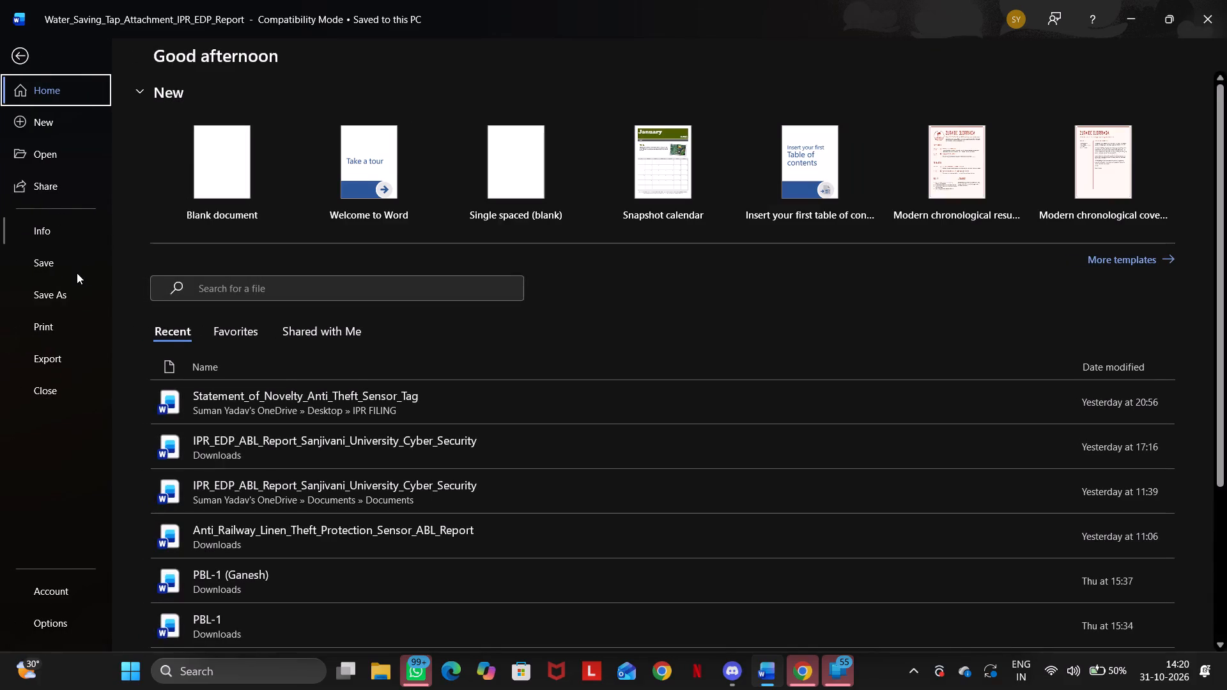
pyautogui.click(77, 286)
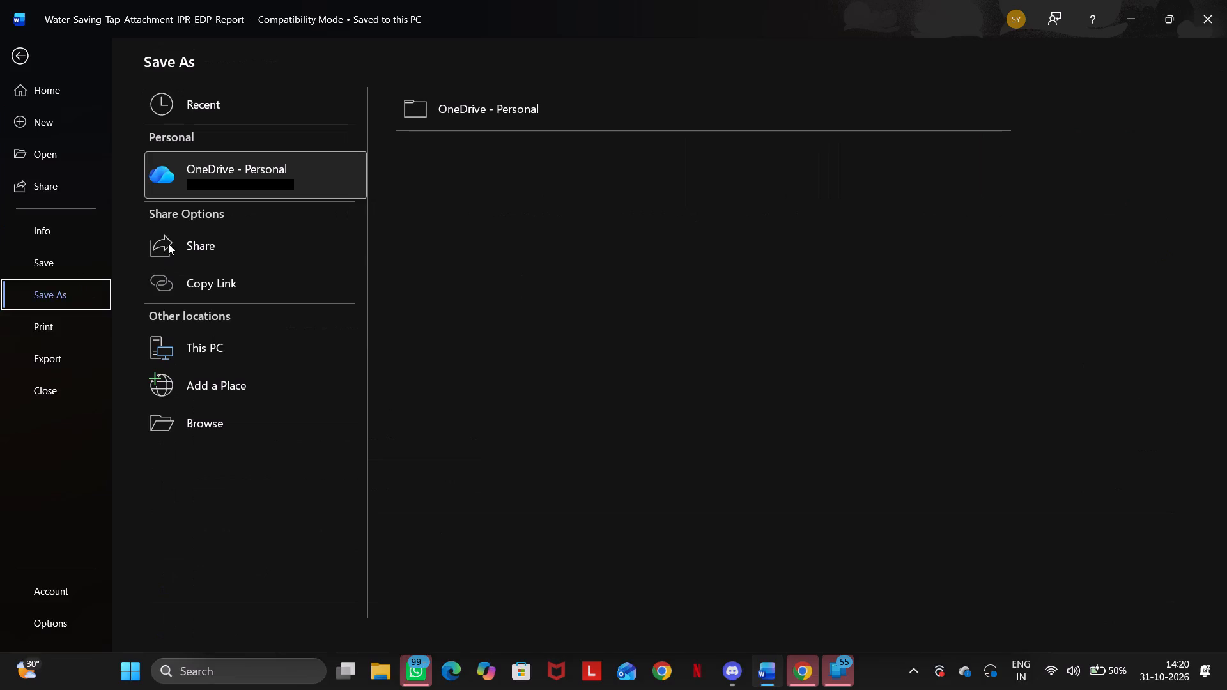
pyautogui.click(240, 418)
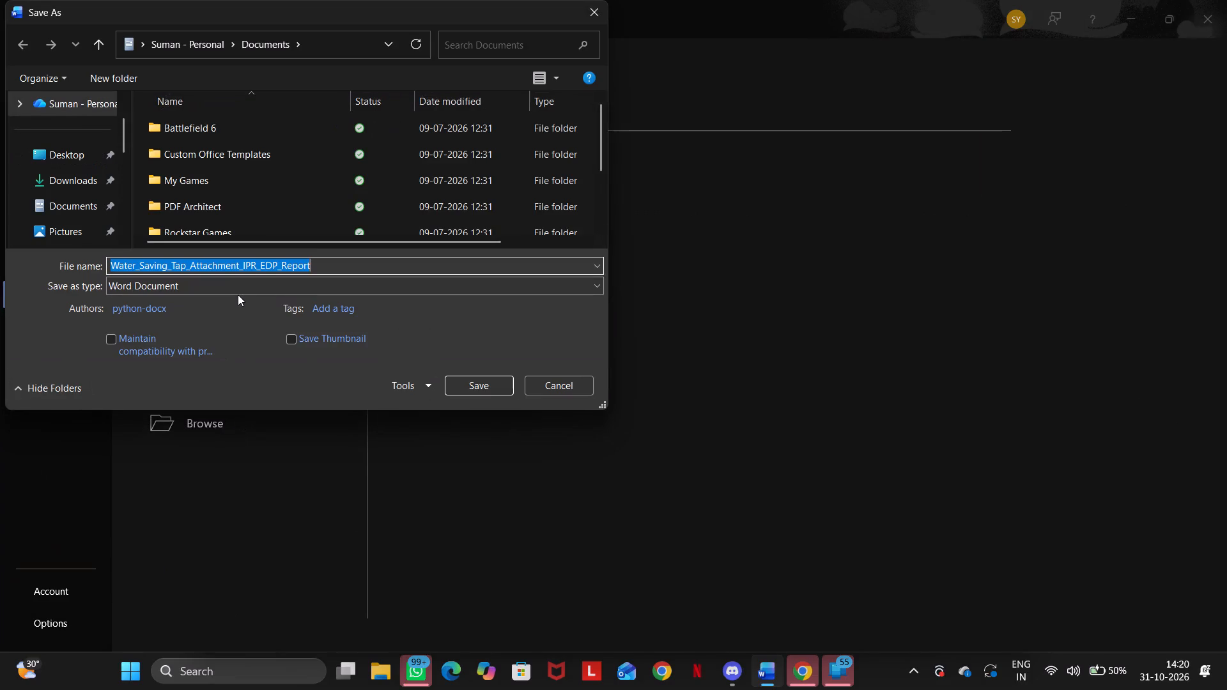
pyautogui.click(313, 257)
pyautogui.scroll(-1, 127, 208)
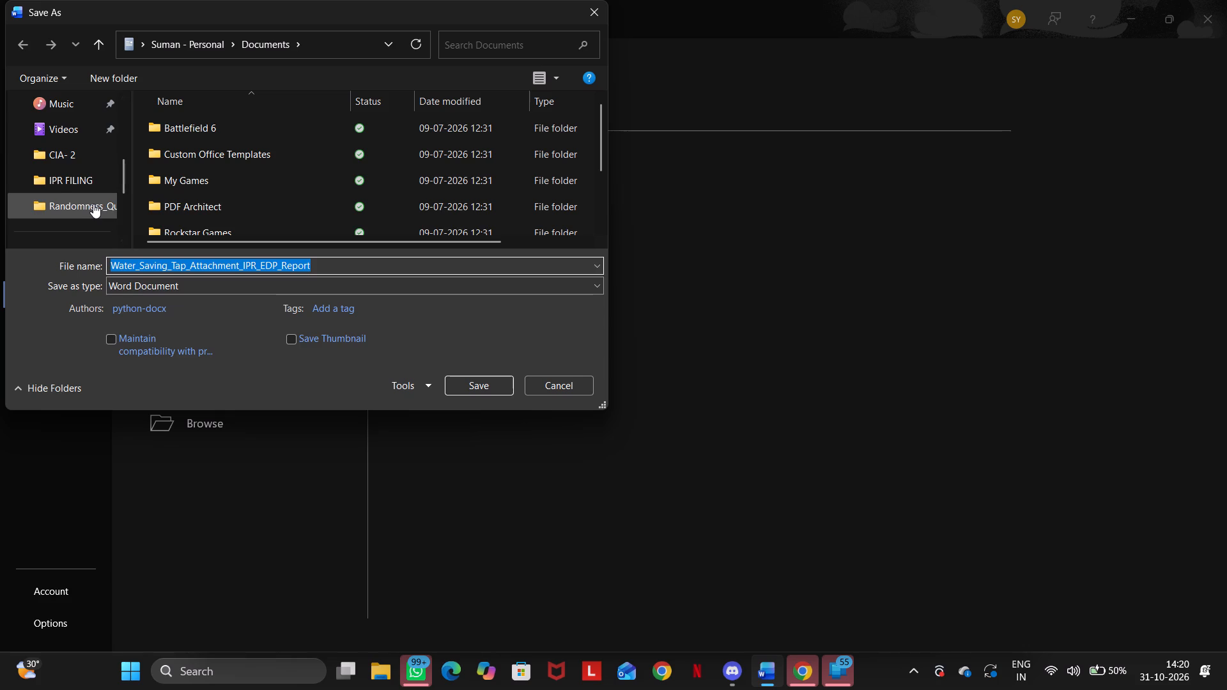
pyautogui.scroll(1, 82, 149)
pyautogui.scroll(-1, 82, 149)
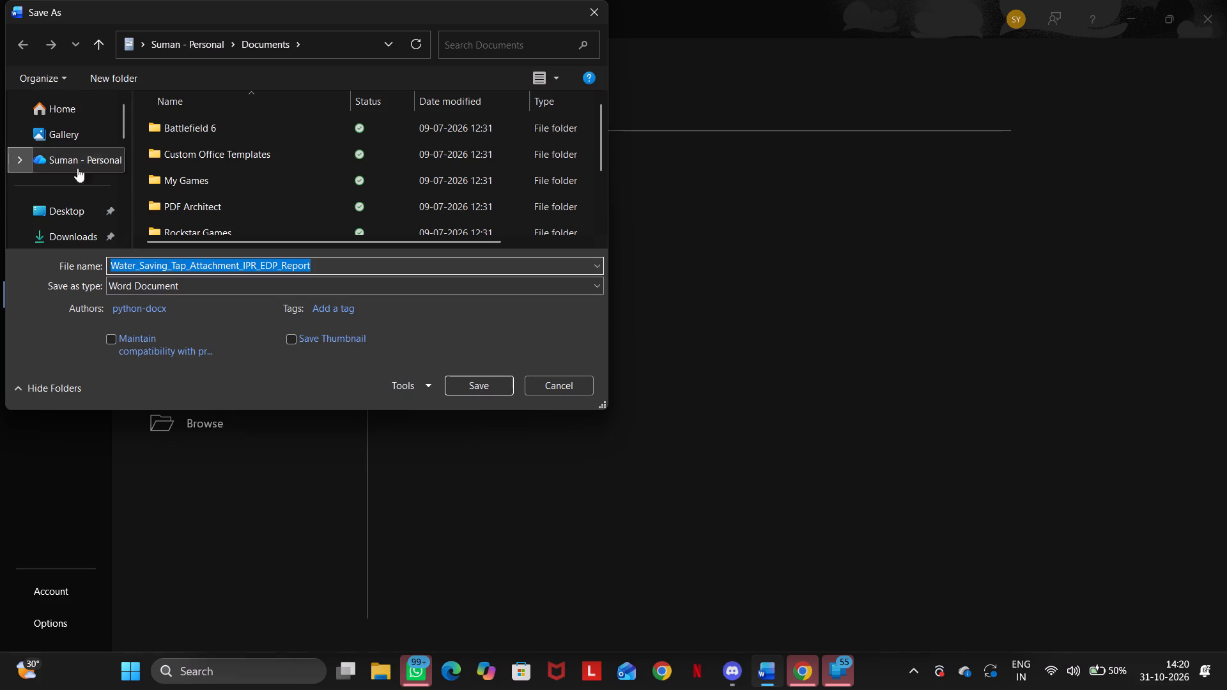
# Save the report as a Word Document in the Desktop folder, keeping the name Water_Saving_Tap_Attachment_IPR_EDP_Report.
pyautogui.click(68, 116)
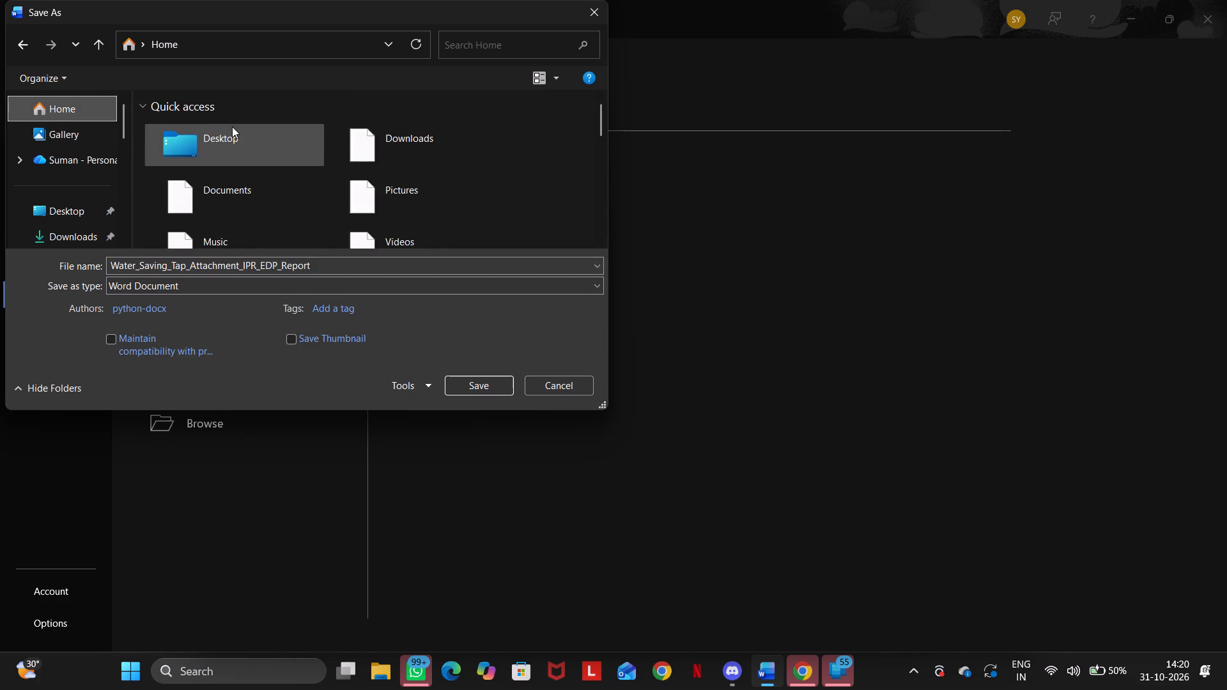
pyautogui.scroll(-13, 410, 165)
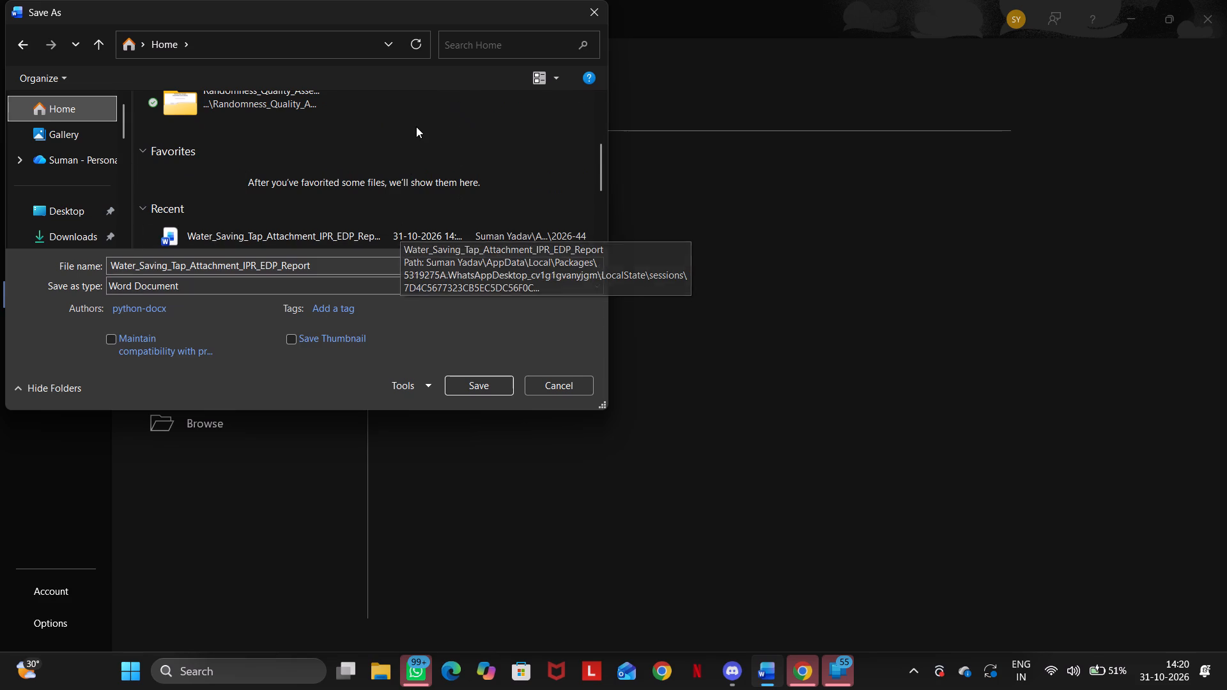
pyautogui.scroll(2, 416, 126)
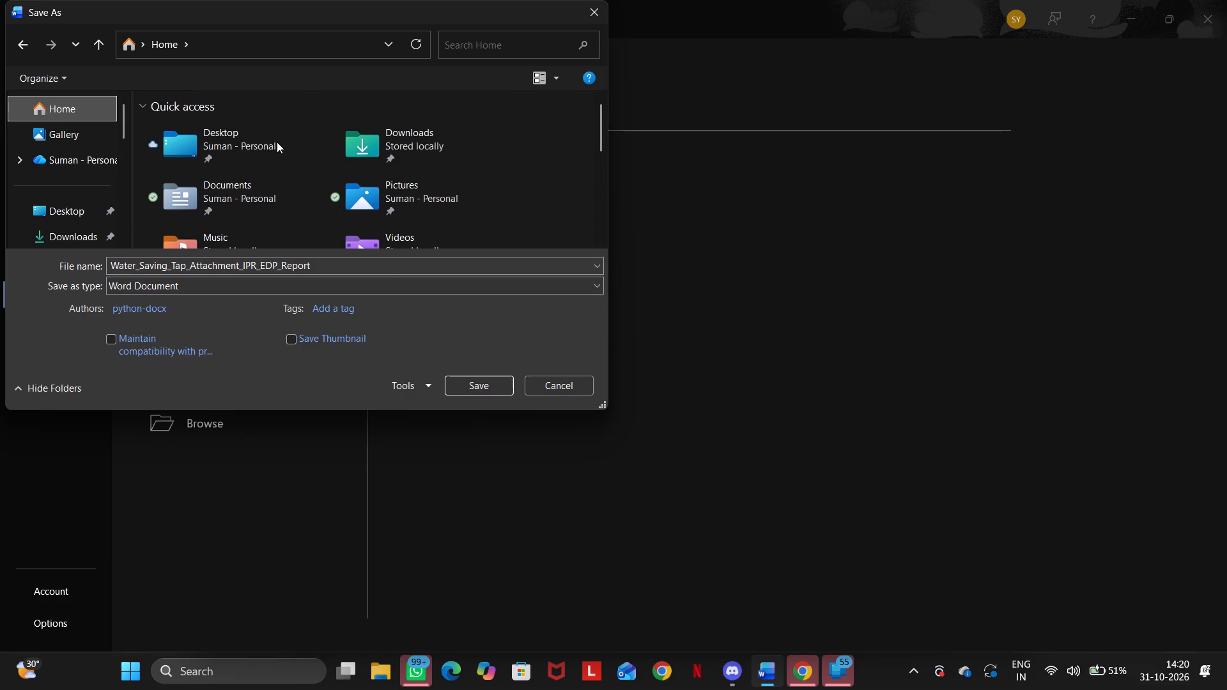
pyautogui.click(274, 142)
pyautogui.press('Return')
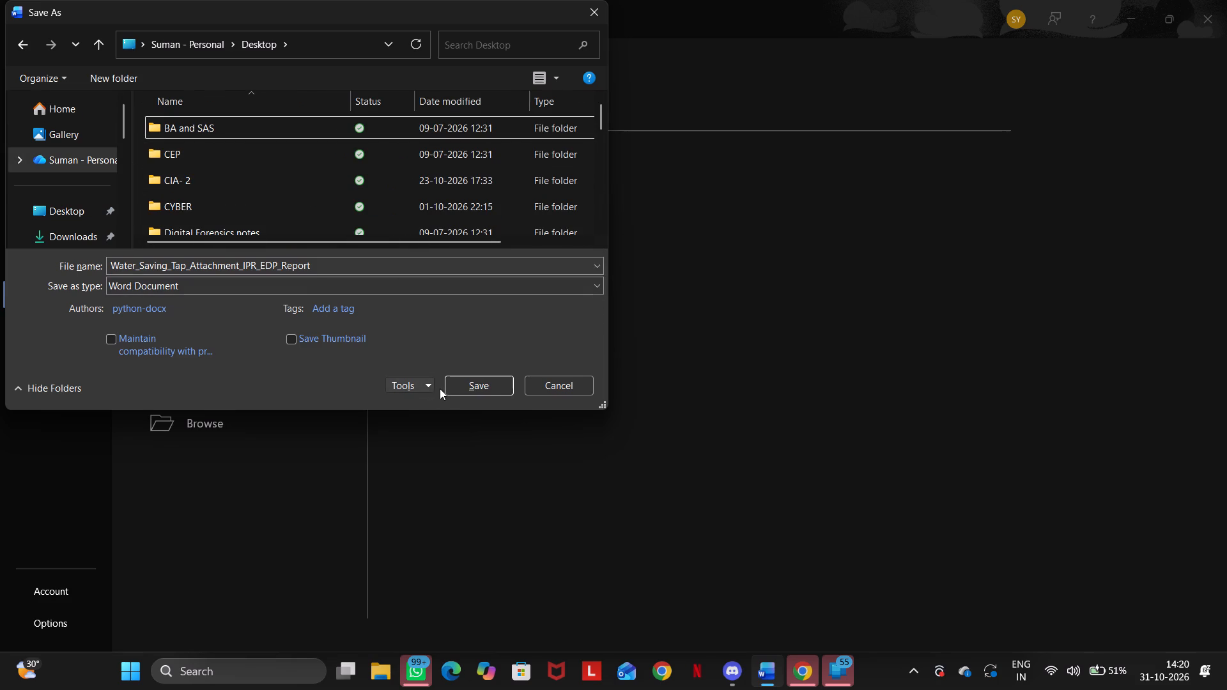
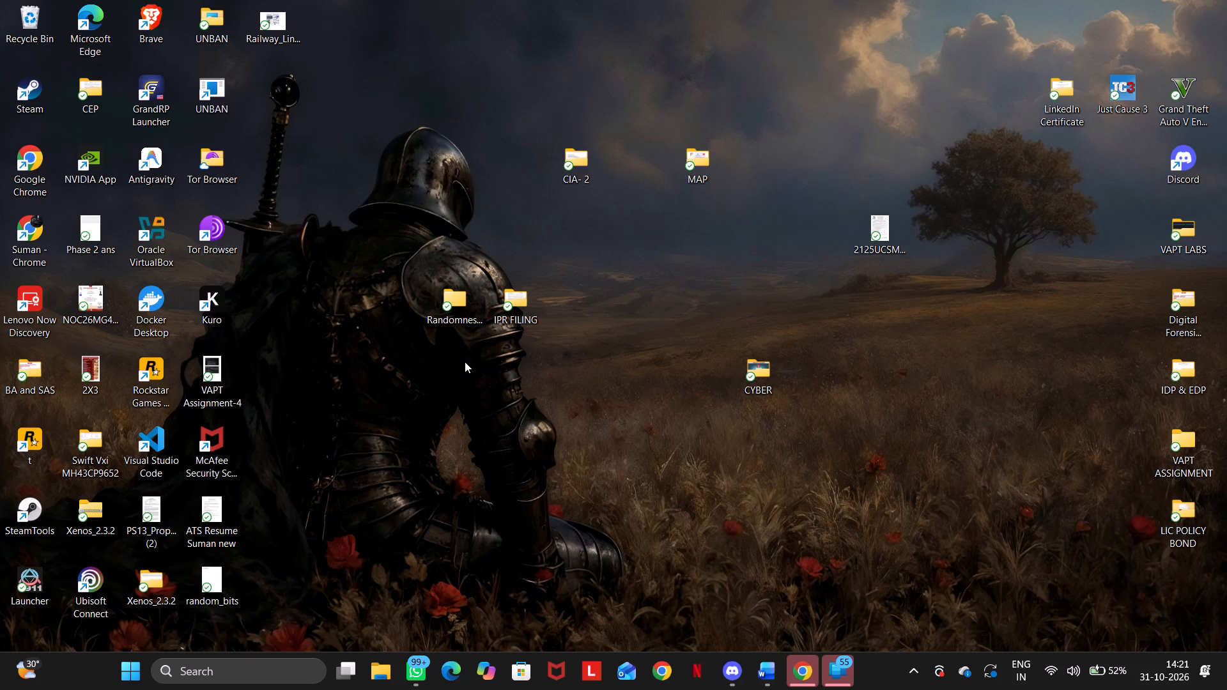
# Switch back to Word to continue saving a copy of the Water_Saving_Tap_Attachment_IPR_EDP_Report document.
pyautogui.click(782, 678)
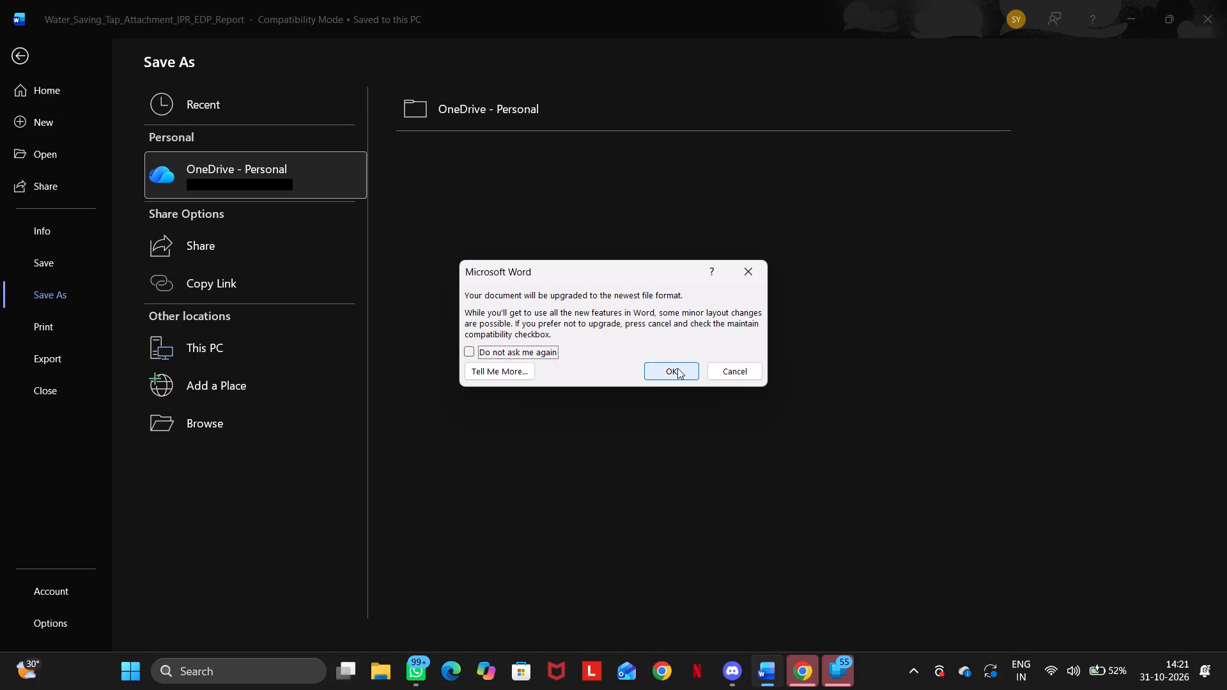
# Finish saving the report with Save As, accepting the upgrade to the newest Word file format.
pyautogui.click(677, 368)
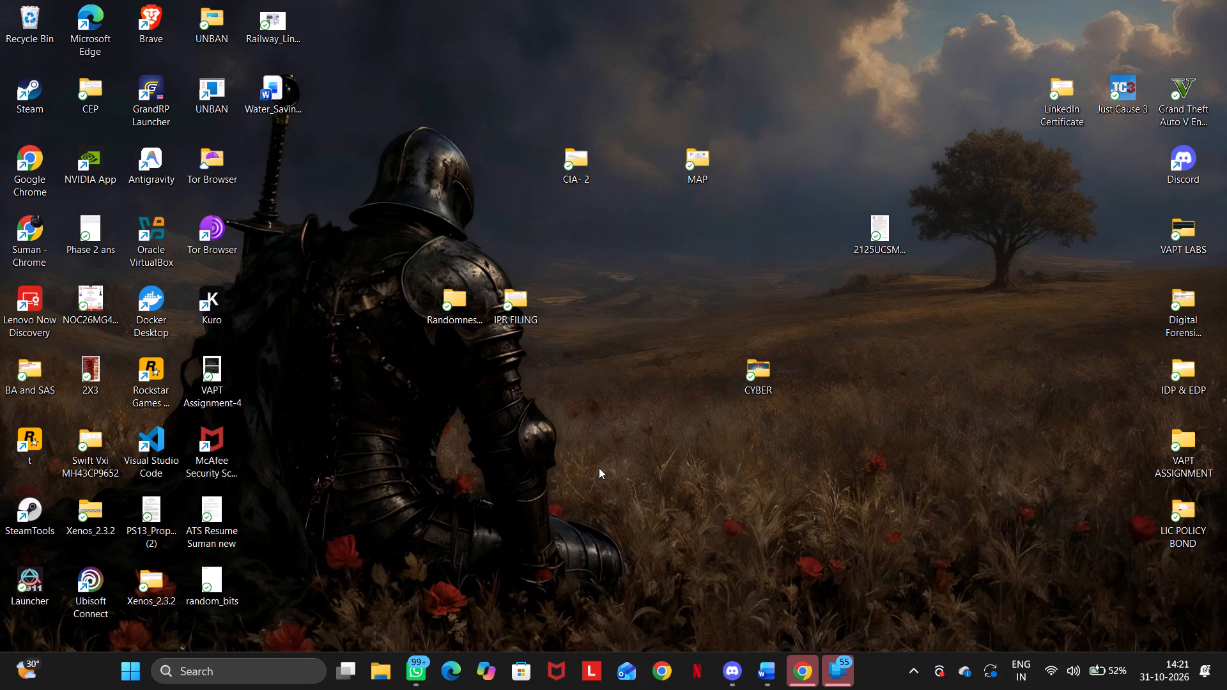
pyautogui.click(599, 468)
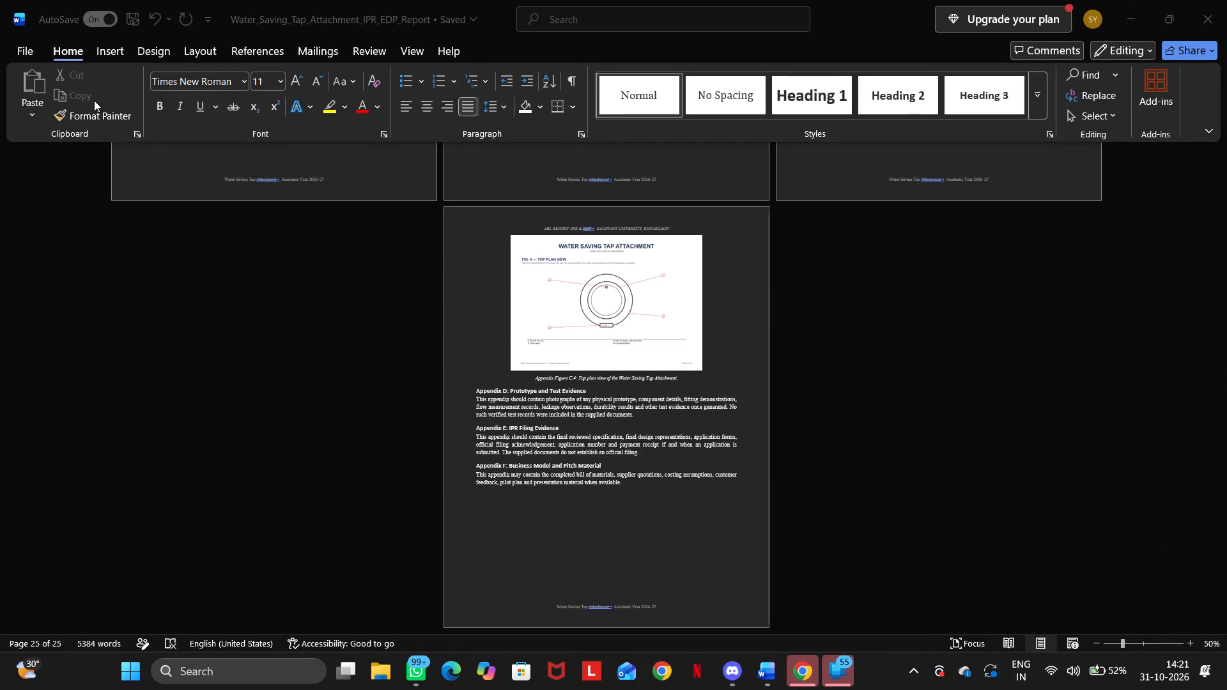
pyautogui.click(43, 49)
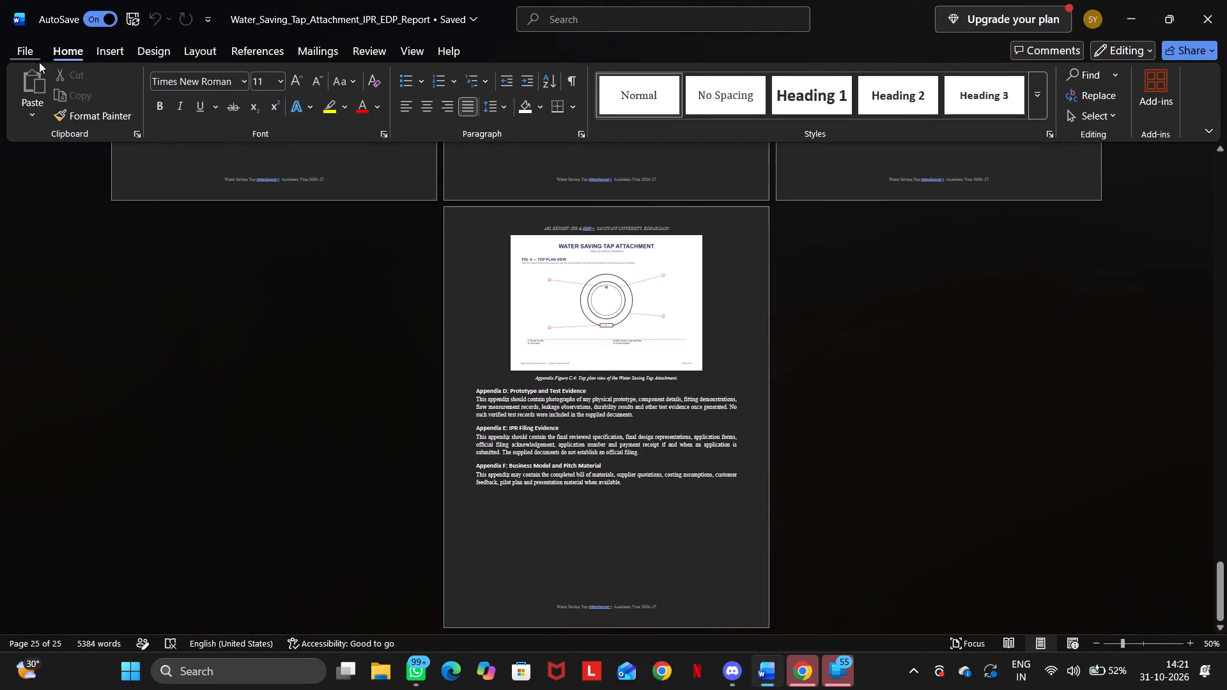
pyautogui.click(130, 23)
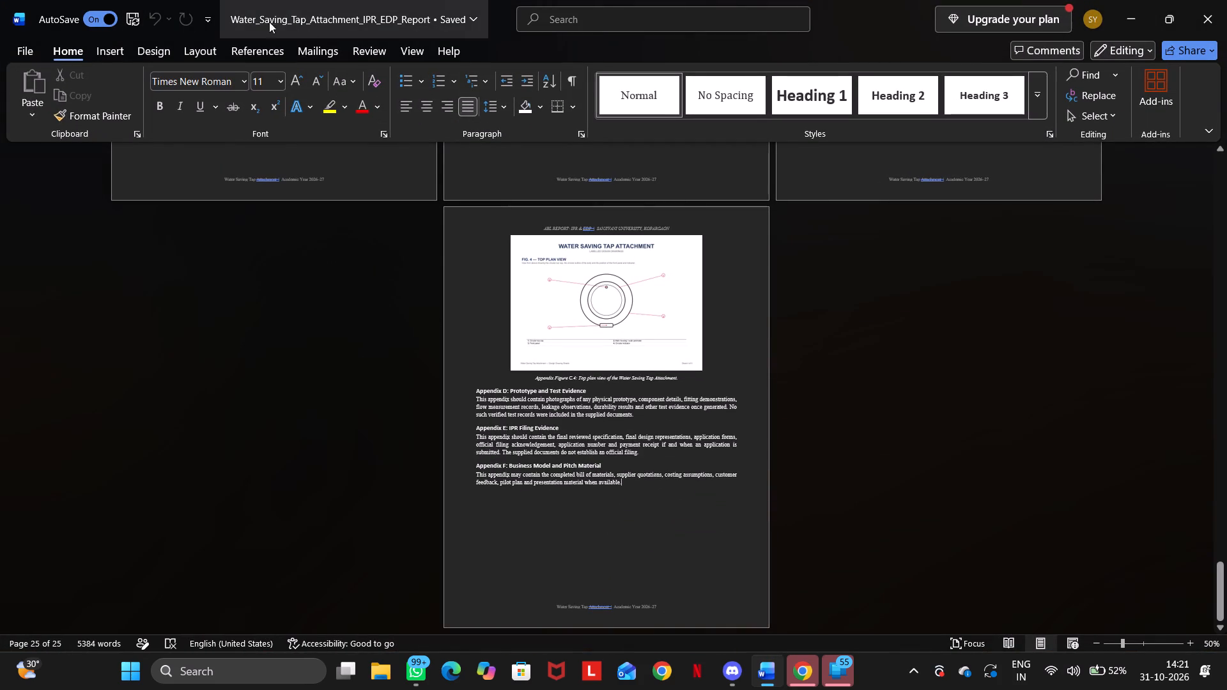
# Change the saved report's location to the CYBER folder on the OneDrive Desktop.
pyautogui.click(313, 25)
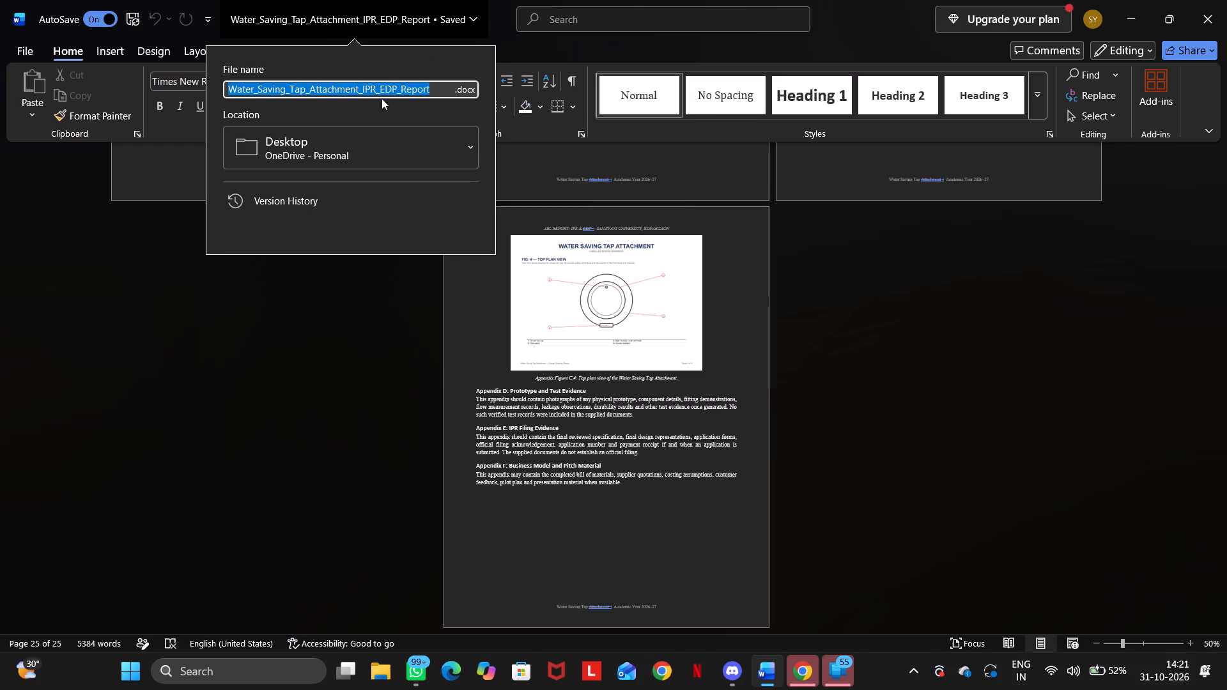
pyautogui.click(475, 146)
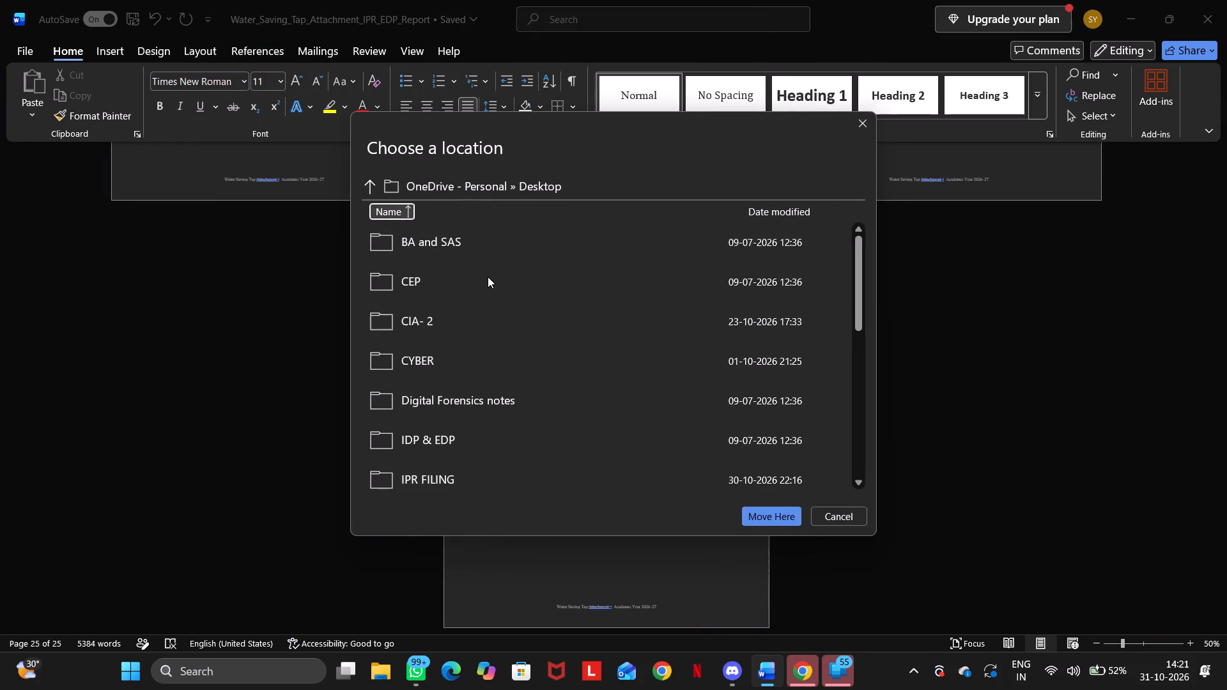
pyautogui.click(535, 355)
pyautogui.press('Return')
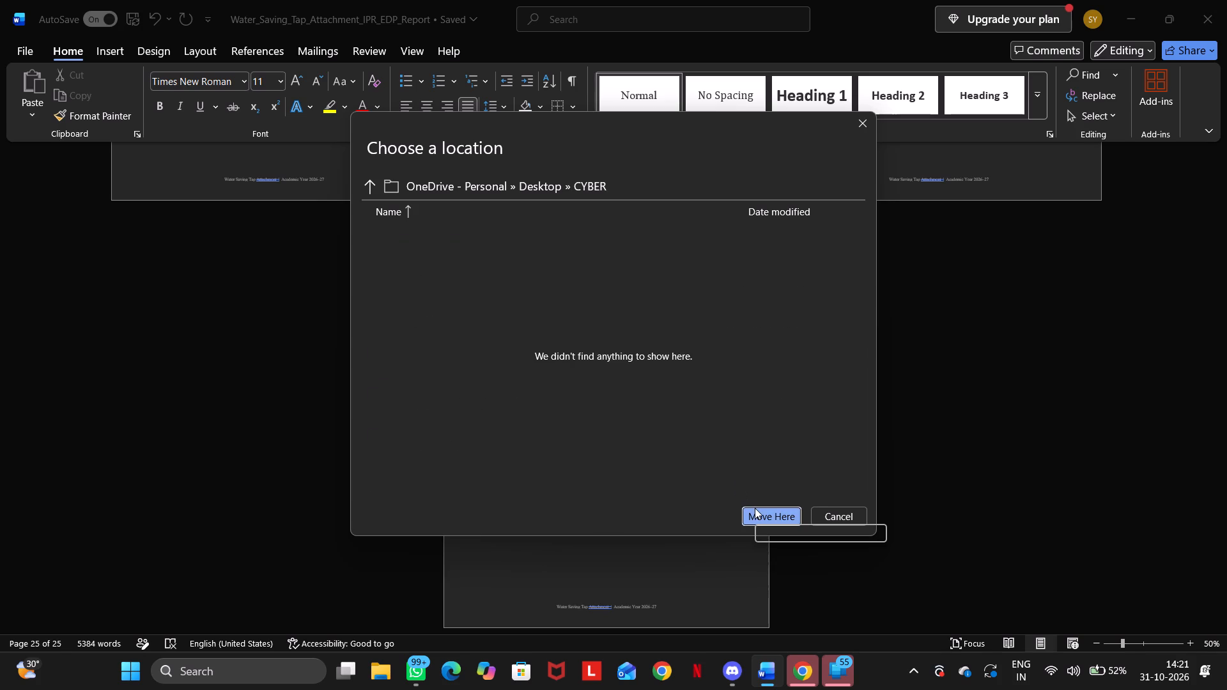
# Move the report into the CYBER folder on the OneDrive Desktop.
pyautogui.click(755, 508)
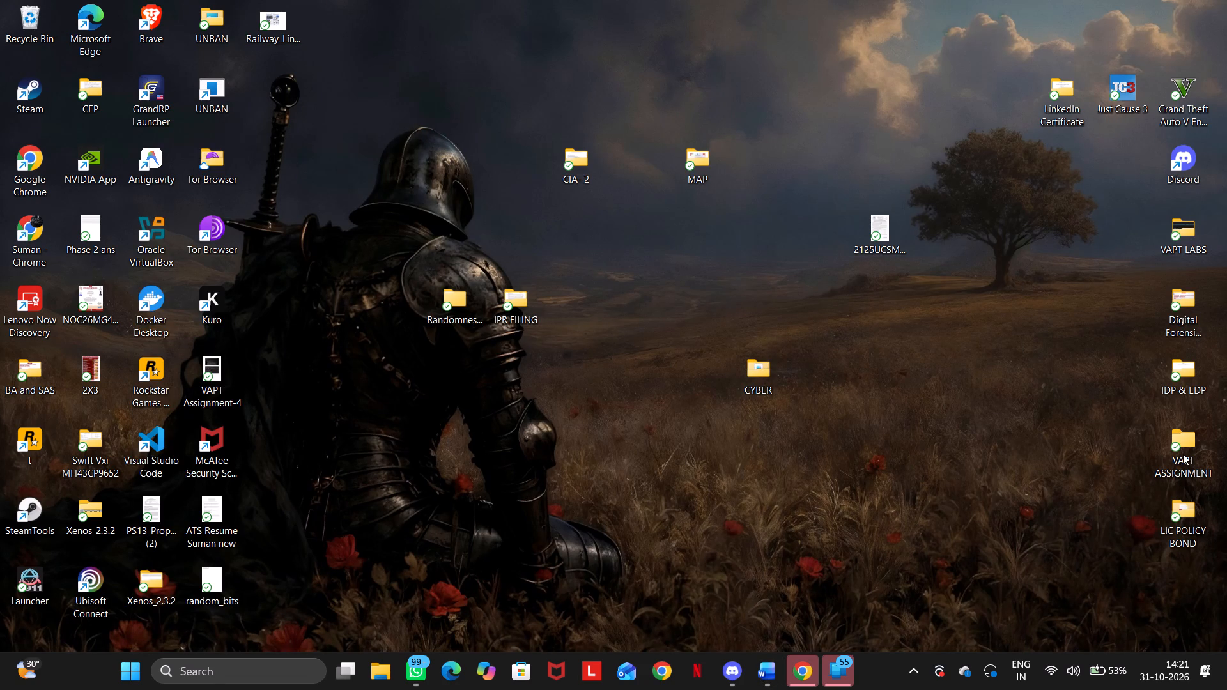
# Open the CYBER folder from the Windows desktop and copy the Water_Saving_Tap_Attachment_IPR_EDP report file.
pyautogui.click(747, 377)
pyautogui.press('Return')
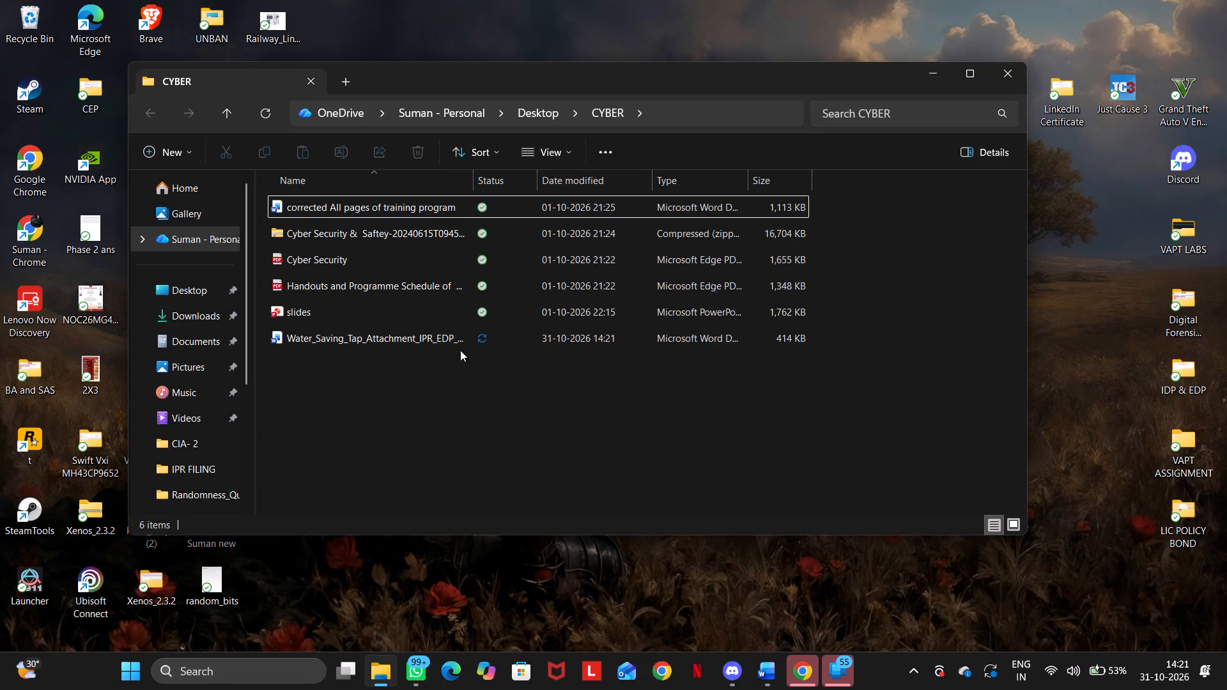
pyautogui.click(446, 327)
pyautogui.hotkey('ctrl', 'c')
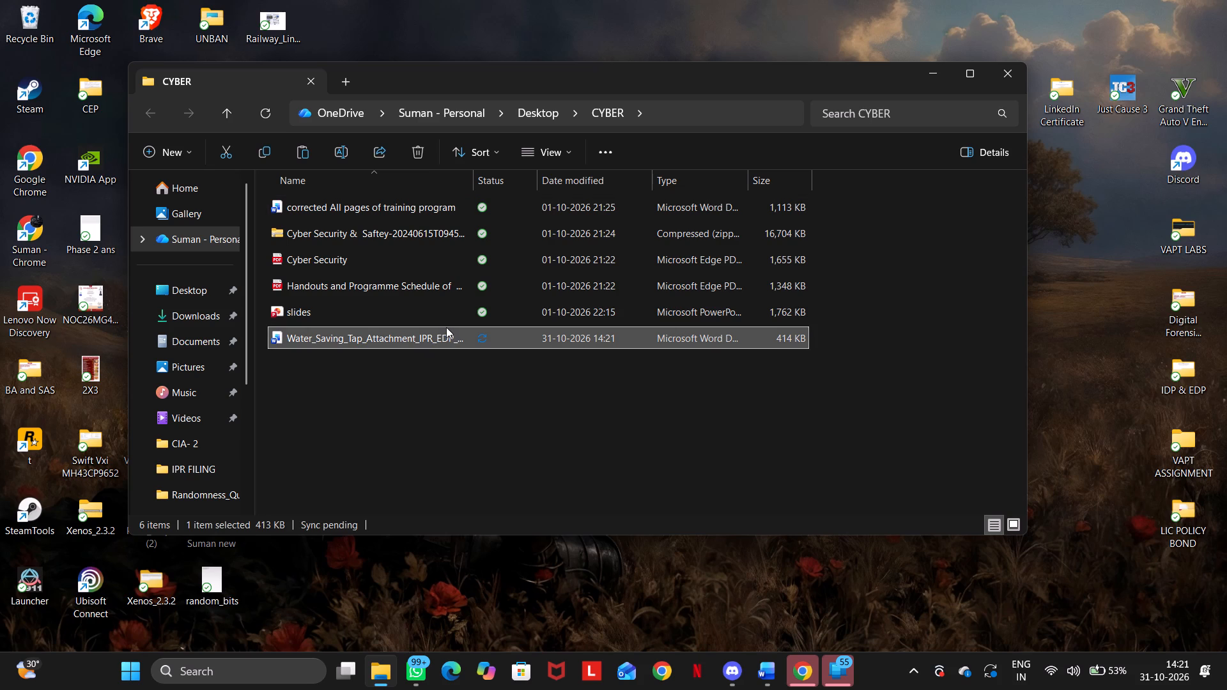
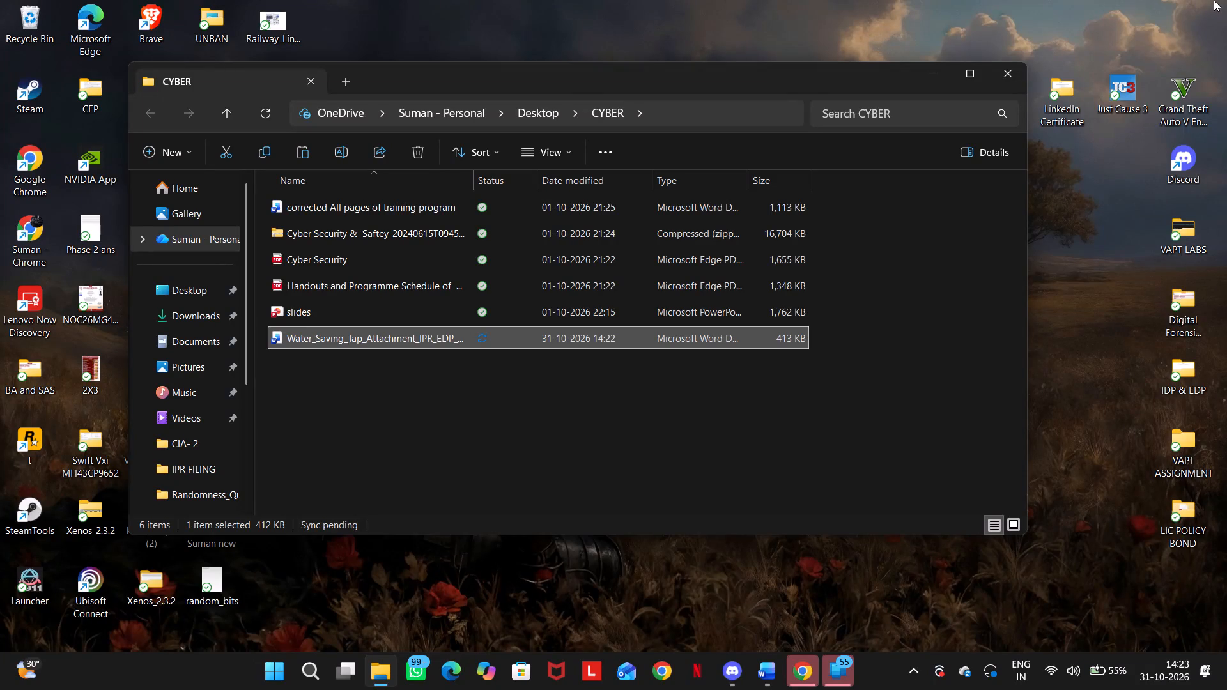
# Close the CYBER folder window.
pyautogui.click(1002, 75)
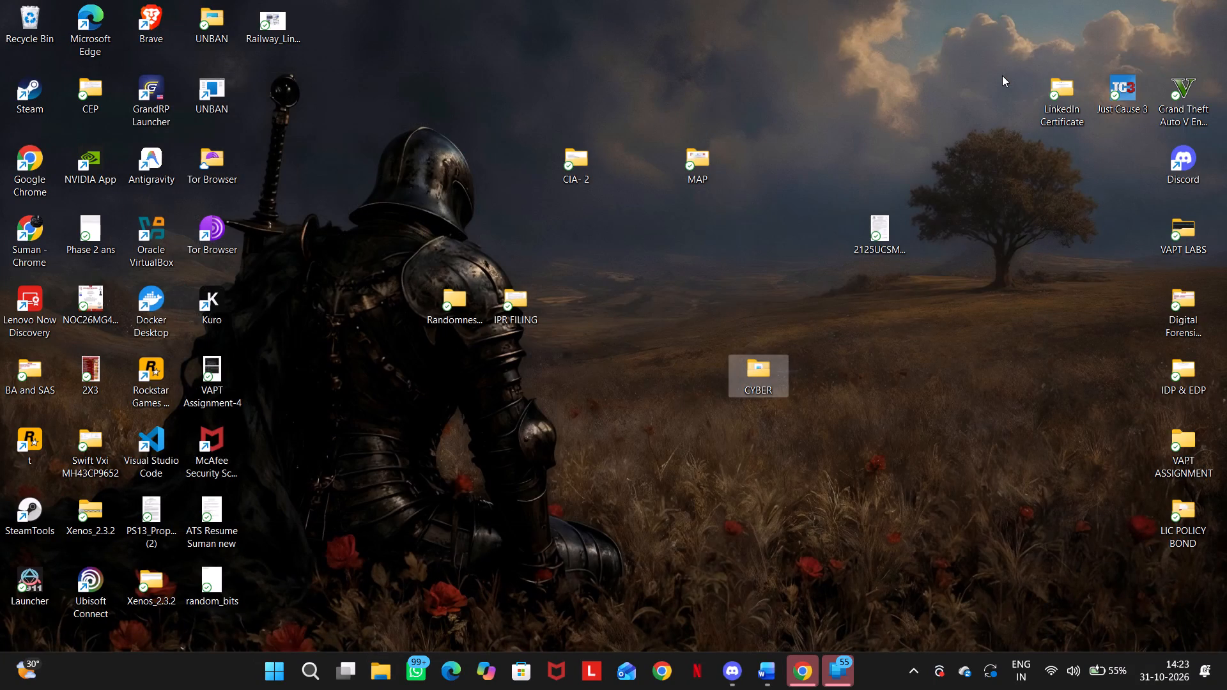